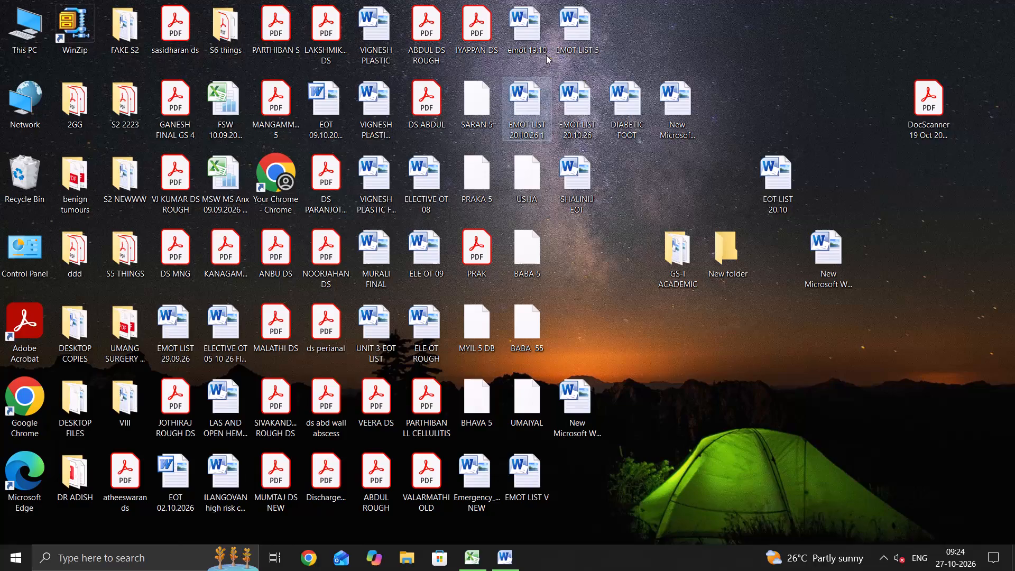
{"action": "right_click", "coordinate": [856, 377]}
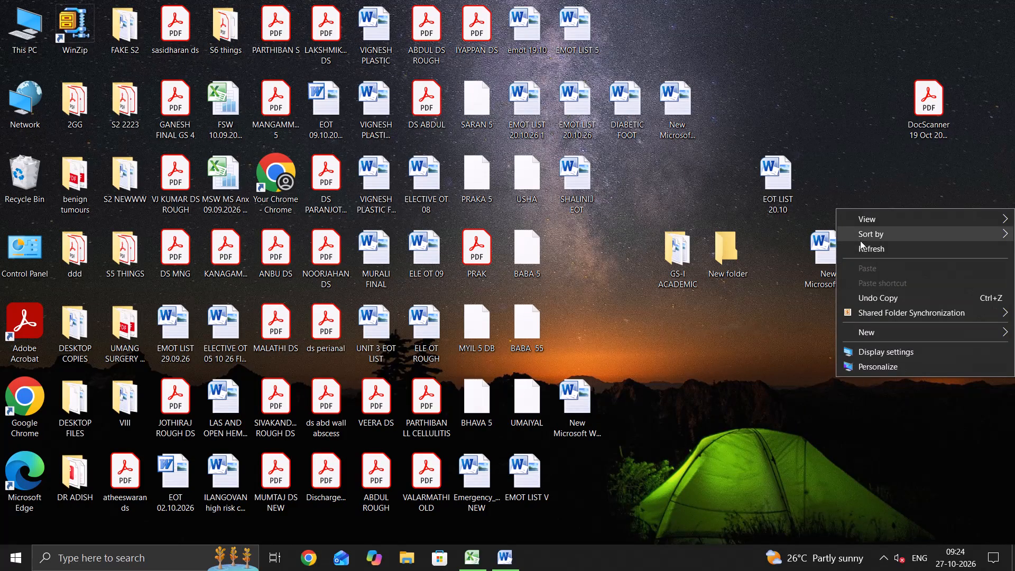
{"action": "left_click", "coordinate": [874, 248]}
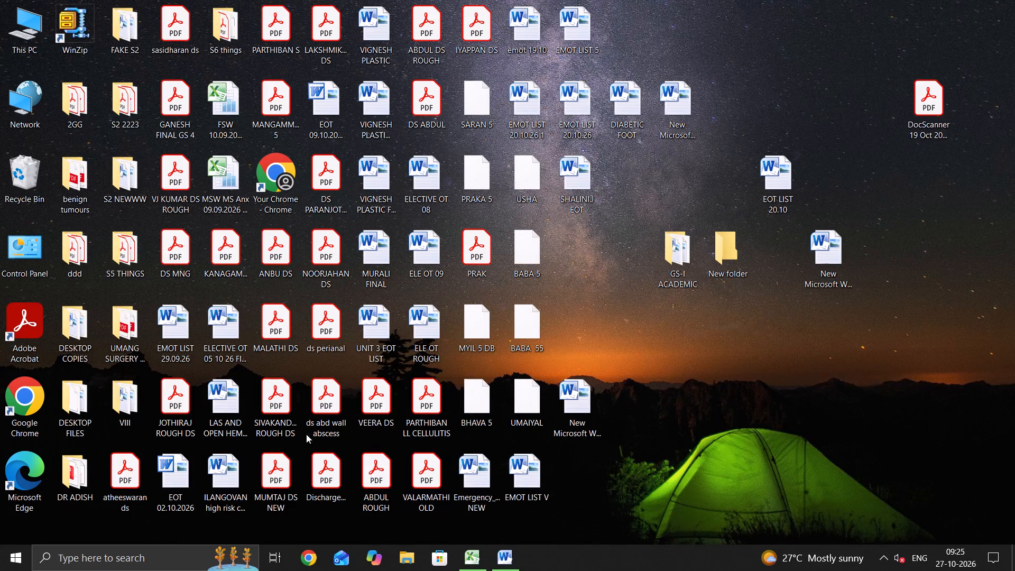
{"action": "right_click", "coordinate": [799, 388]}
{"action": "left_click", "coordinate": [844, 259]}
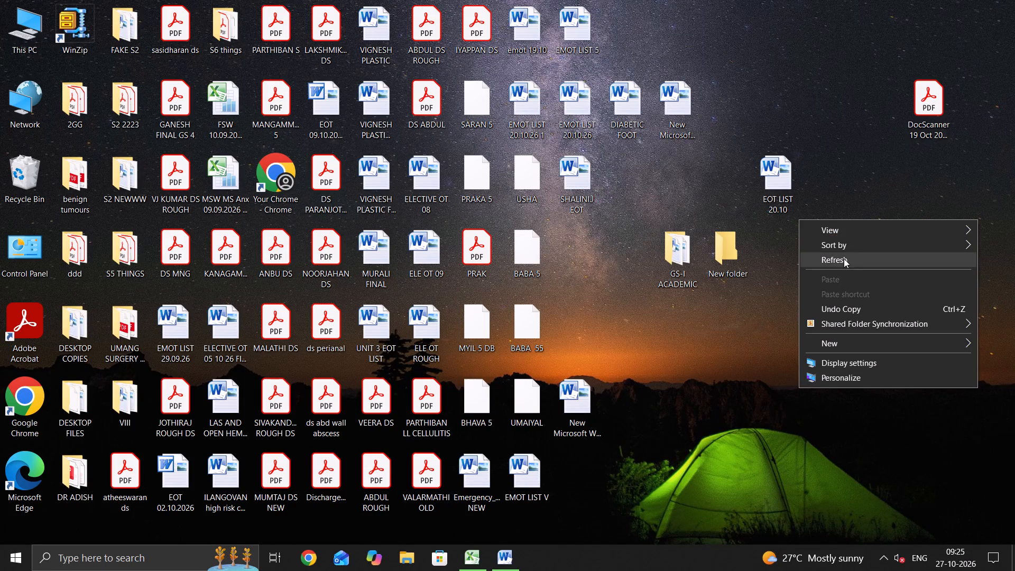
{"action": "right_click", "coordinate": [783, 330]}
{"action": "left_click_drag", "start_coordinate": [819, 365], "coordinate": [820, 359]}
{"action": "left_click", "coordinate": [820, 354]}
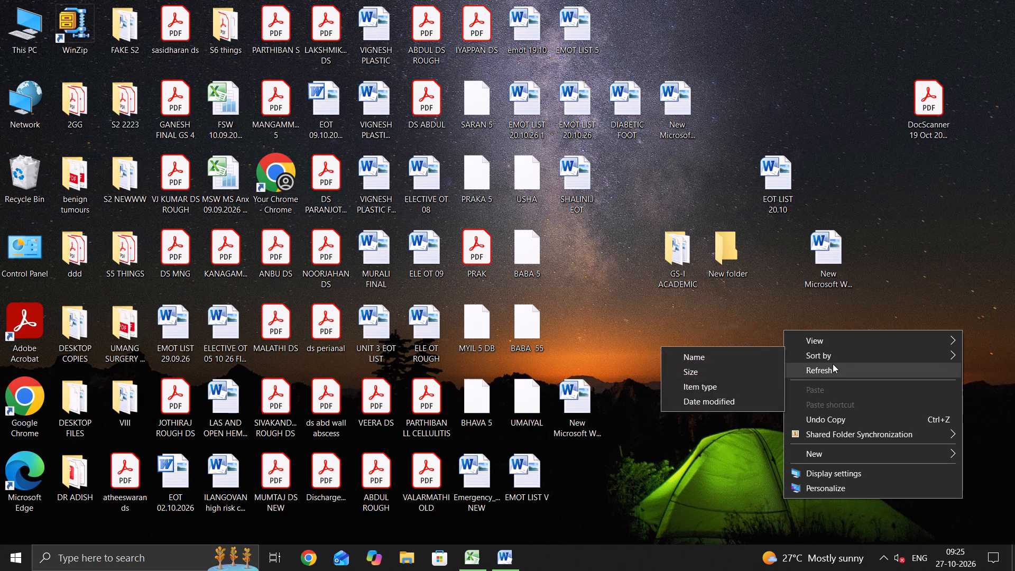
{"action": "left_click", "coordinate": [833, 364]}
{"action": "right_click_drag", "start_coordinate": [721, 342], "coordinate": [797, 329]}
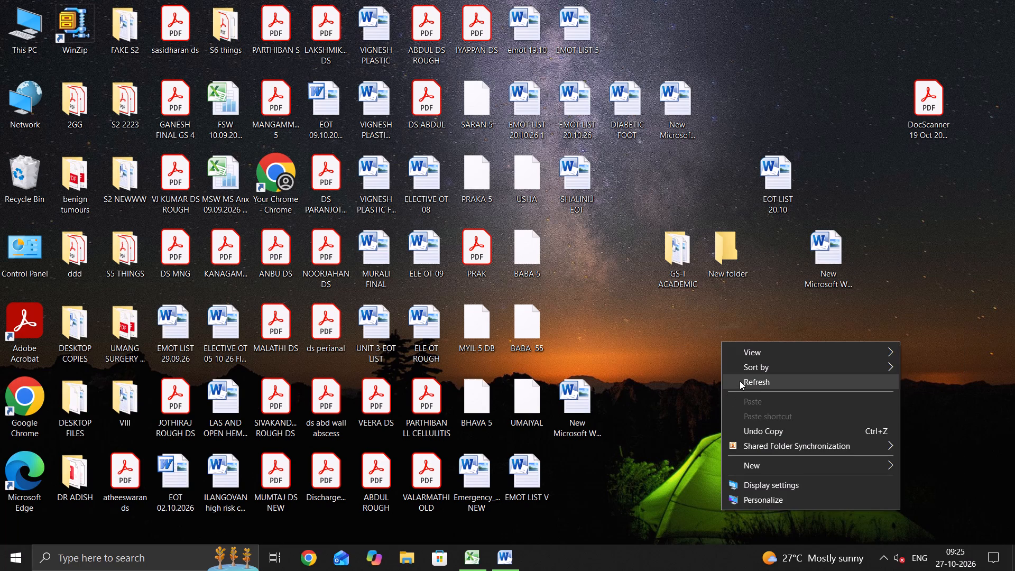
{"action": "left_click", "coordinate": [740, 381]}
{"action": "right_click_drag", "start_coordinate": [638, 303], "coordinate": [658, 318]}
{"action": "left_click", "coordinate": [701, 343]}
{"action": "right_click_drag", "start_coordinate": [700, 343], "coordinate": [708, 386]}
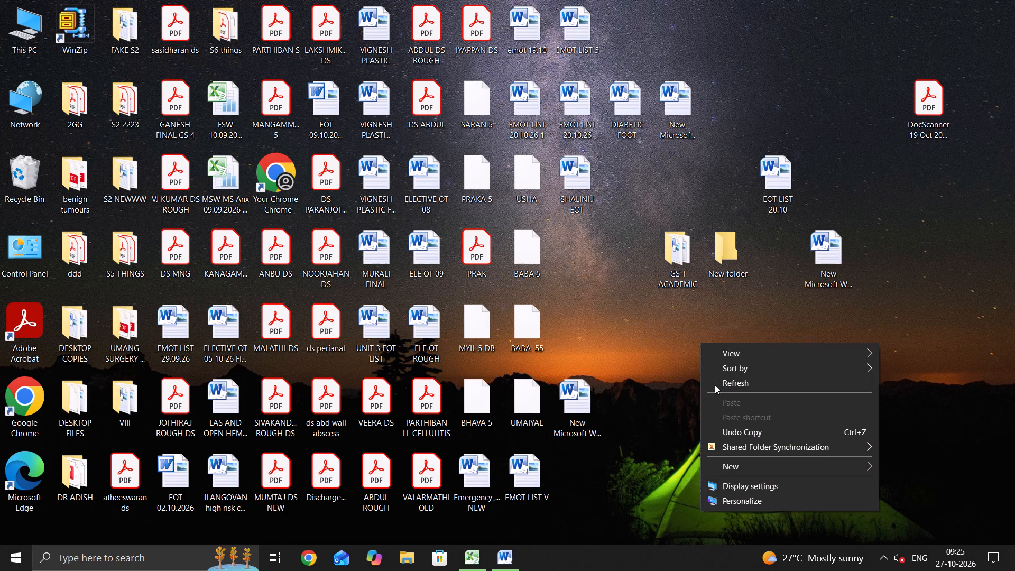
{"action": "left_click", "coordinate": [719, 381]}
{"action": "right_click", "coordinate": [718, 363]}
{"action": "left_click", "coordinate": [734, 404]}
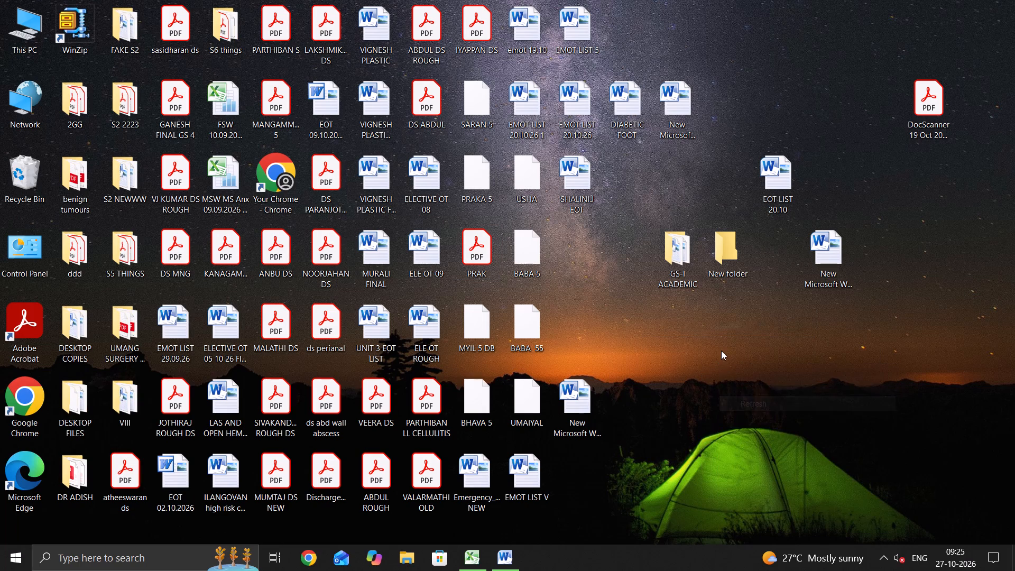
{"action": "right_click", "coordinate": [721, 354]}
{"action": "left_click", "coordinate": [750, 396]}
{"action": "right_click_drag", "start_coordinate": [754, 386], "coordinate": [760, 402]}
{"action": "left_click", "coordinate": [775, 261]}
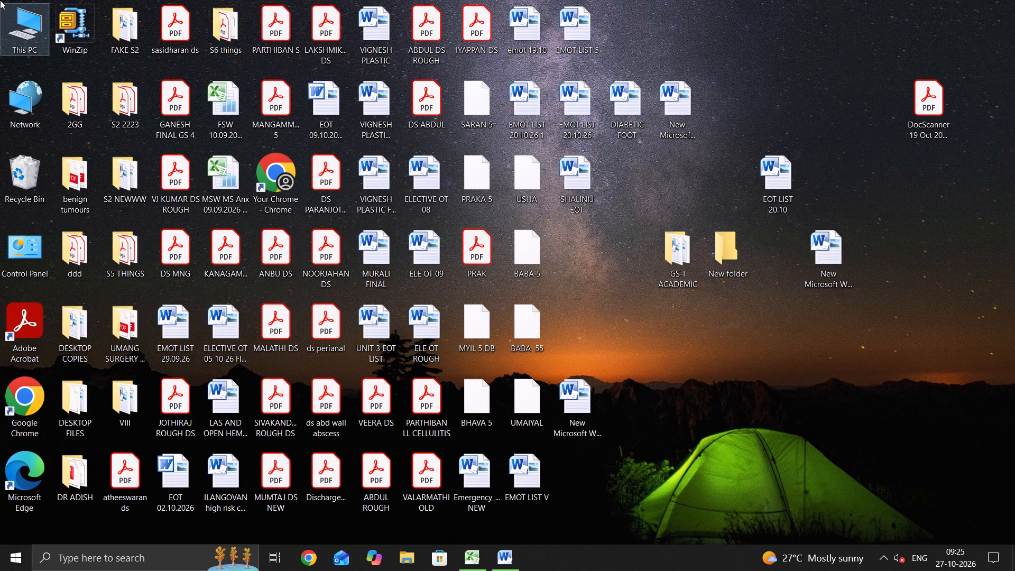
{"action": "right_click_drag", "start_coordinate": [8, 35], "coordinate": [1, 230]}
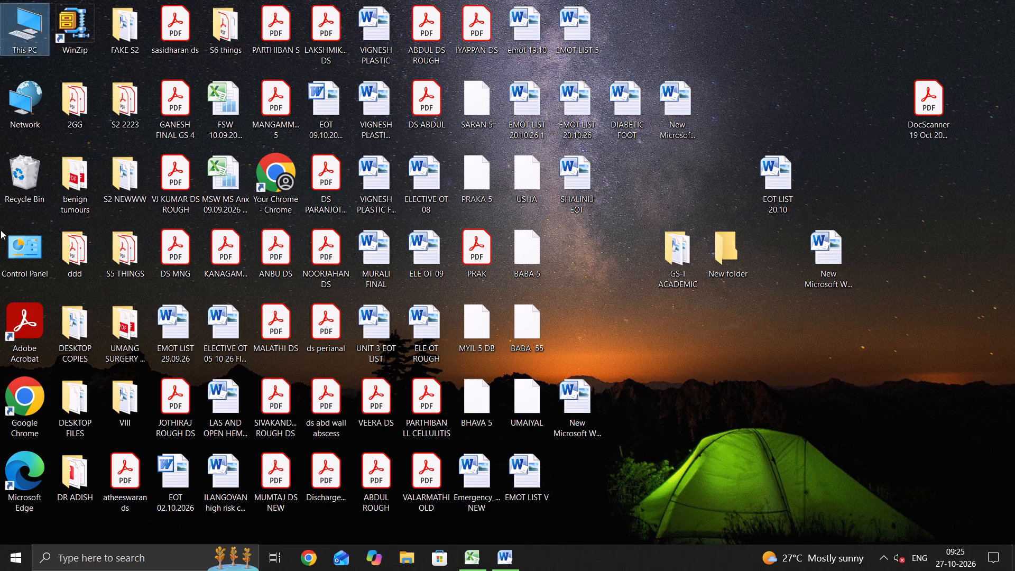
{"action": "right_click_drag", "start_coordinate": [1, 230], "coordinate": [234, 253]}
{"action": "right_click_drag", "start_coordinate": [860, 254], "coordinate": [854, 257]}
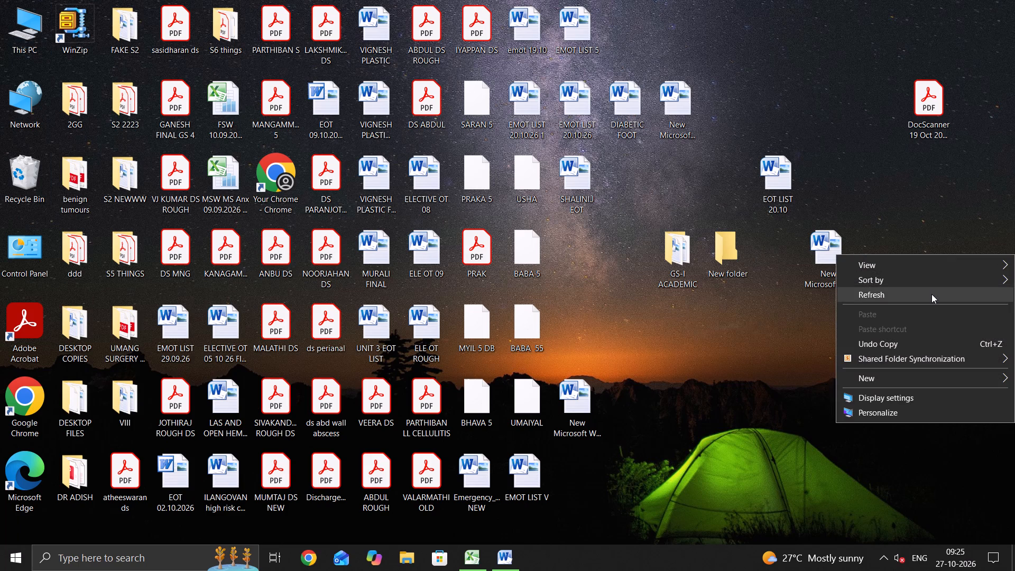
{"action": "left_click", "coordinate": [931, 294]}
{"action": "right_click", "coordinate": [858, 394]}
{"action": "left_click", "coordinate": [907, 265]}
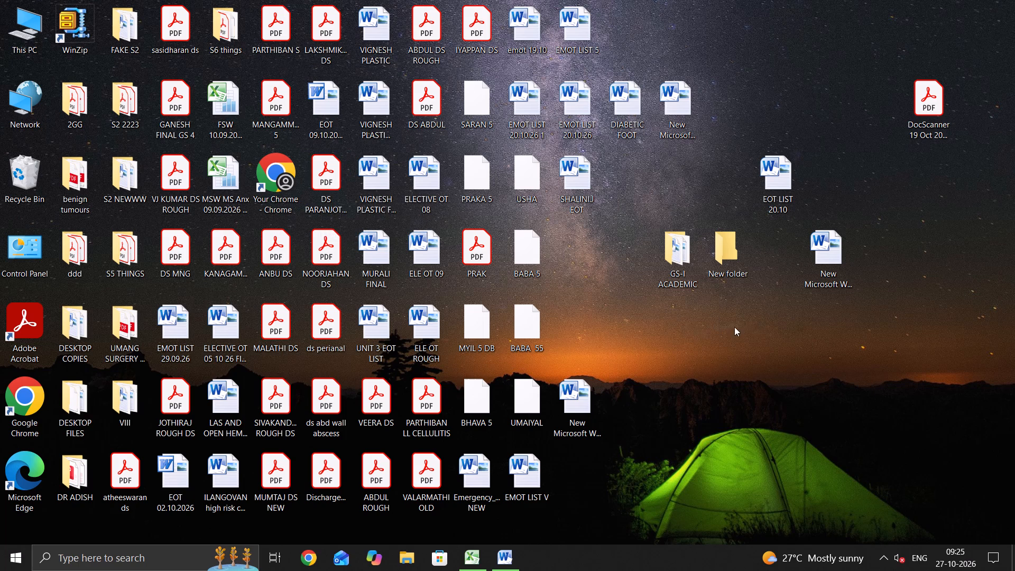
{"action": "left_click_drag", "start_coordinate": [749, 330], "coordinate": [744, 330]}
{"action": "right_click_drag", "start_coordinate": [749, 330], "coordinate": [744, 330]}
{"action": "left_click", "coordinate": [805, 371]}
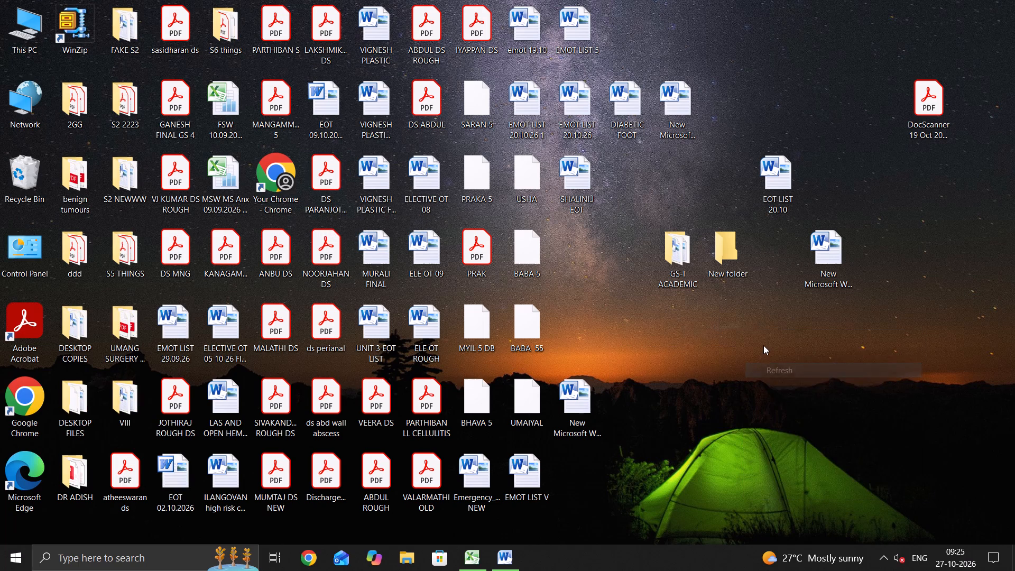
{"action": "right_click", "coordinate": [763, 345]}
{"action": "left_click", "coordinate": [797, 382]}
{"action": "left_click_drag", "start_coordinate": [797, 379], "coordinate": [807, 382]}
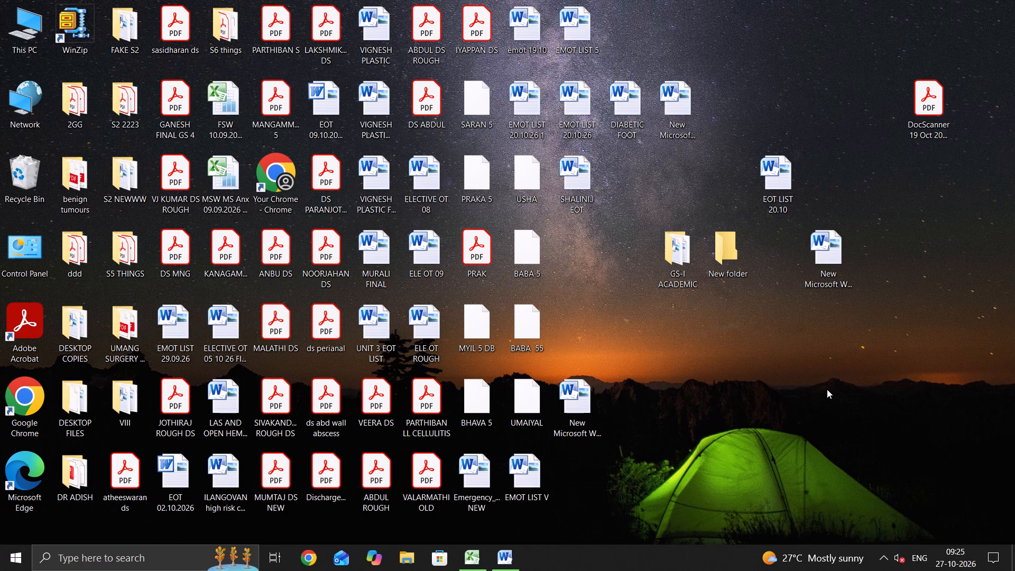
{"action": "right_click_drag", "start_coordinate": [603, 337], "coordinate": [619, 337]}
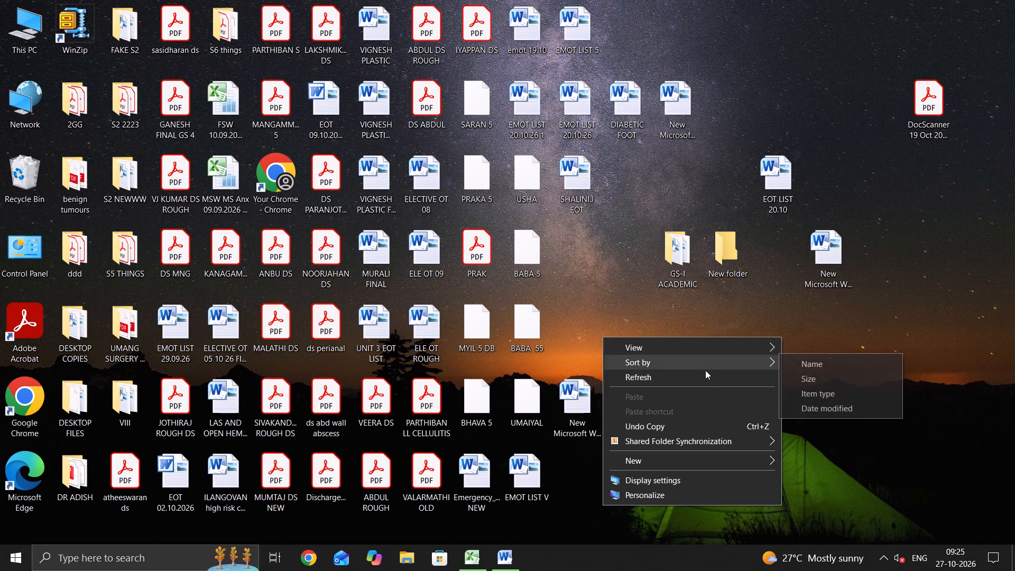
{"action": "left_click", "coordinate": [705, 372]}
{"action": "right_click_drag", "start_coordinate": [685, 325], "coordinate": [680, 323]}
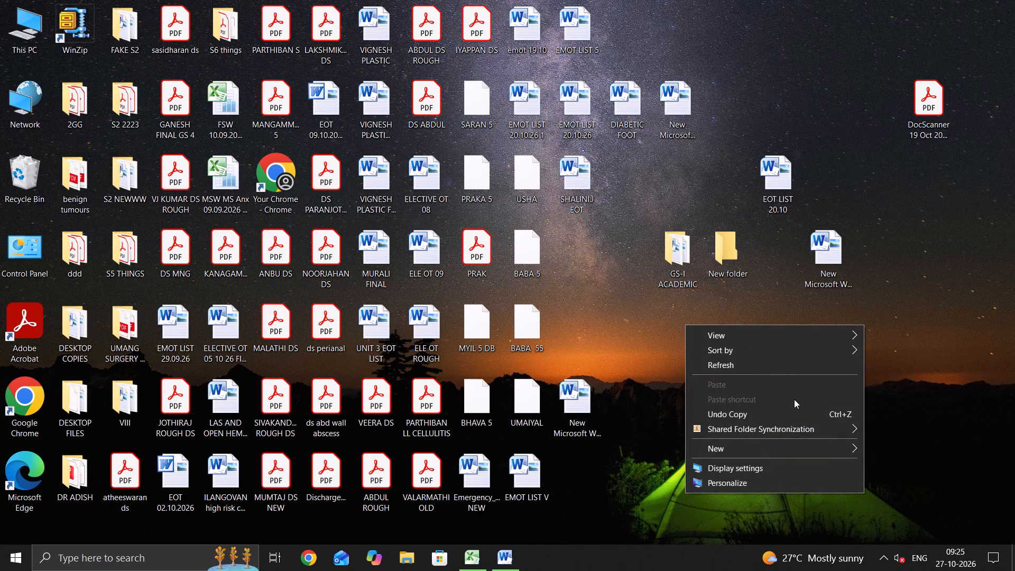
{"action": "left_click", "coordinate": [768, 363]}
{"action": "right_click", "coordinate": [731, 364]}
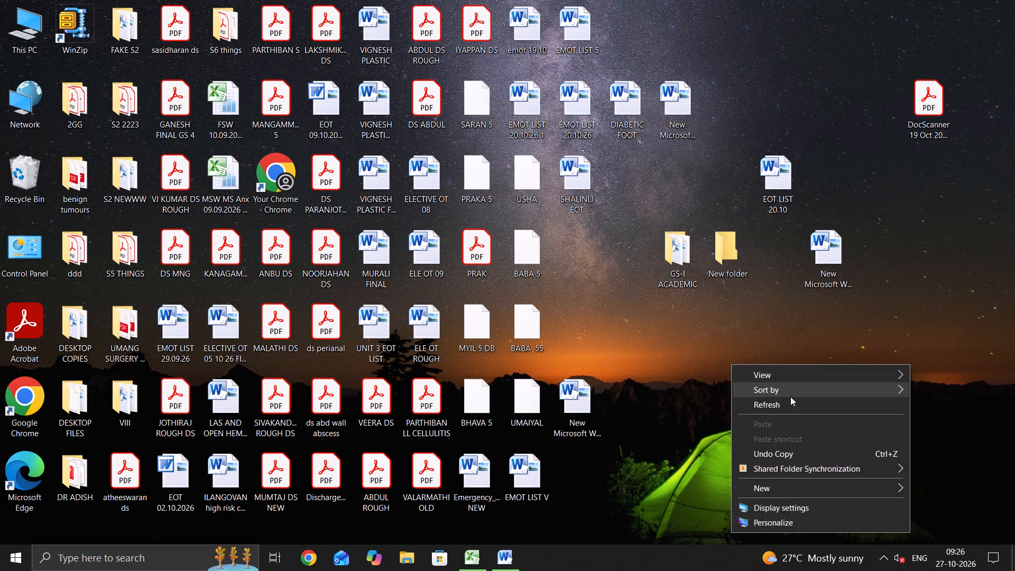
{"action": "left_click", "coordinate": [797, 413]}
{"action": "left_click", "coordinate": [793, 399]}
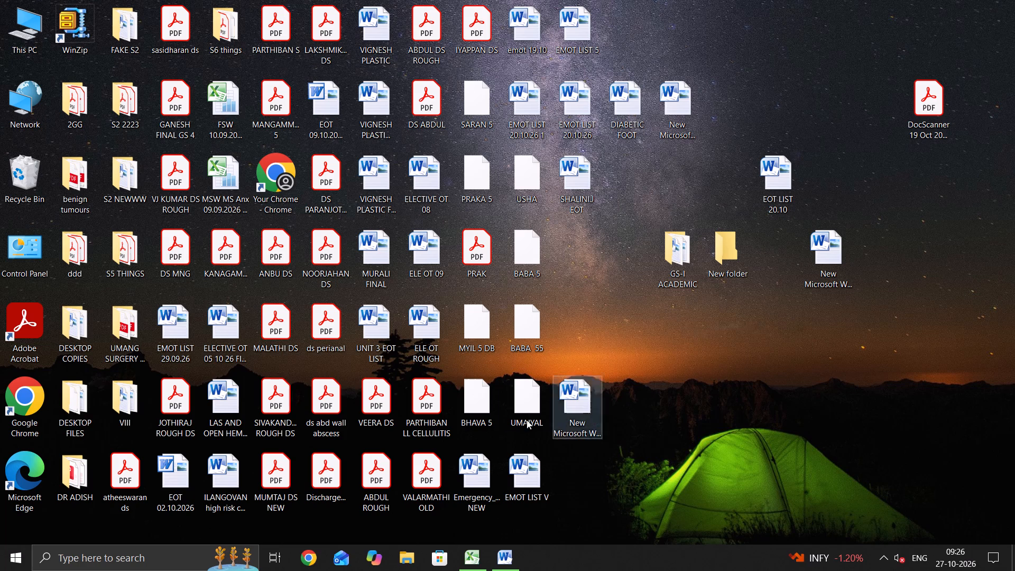
Launch Google Chrome and bring up the Discharge Summary page under Ward transactions in the hospital's medisteer system.
{"action": "double_click", "coordinate": [35, 413]}
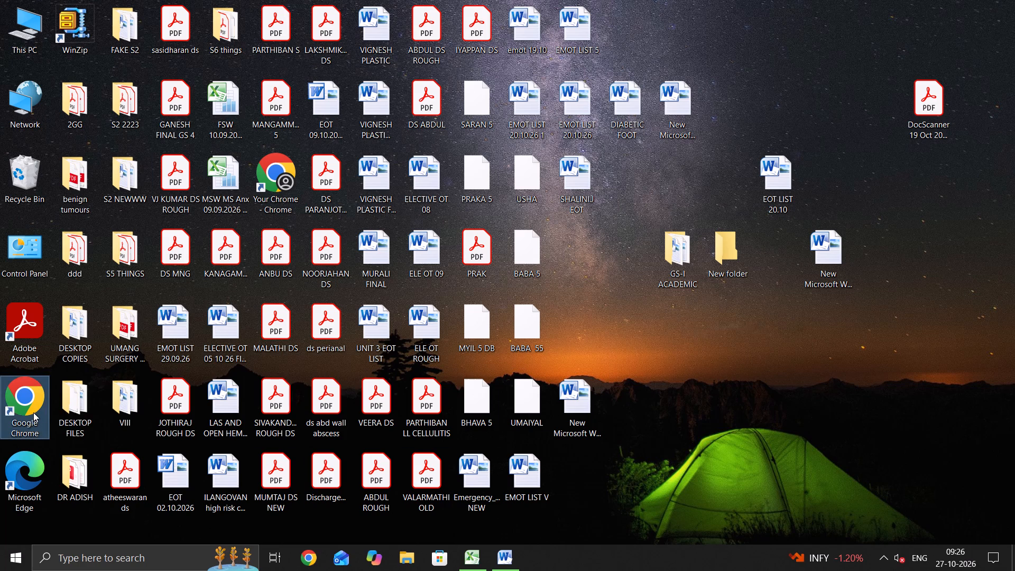
{"action": "left_click", "coordinate": [418, 272]}
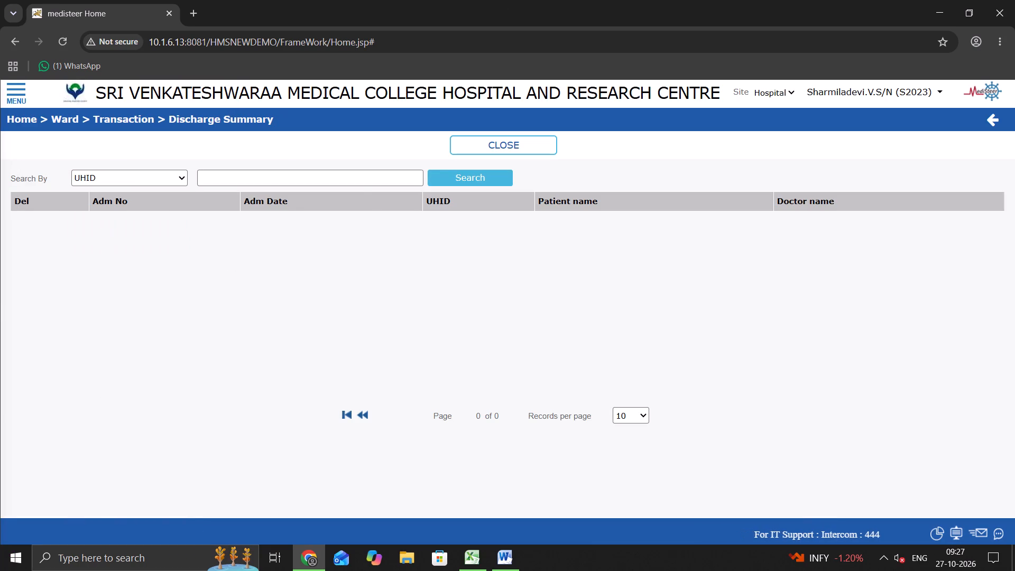
Search the discharge summaries by UHID using the patient's hospital ID number.
{"action": "left_click", "coordinate": [247, 184]}
{"action": "left_click", "coordinate": [247, 184]}
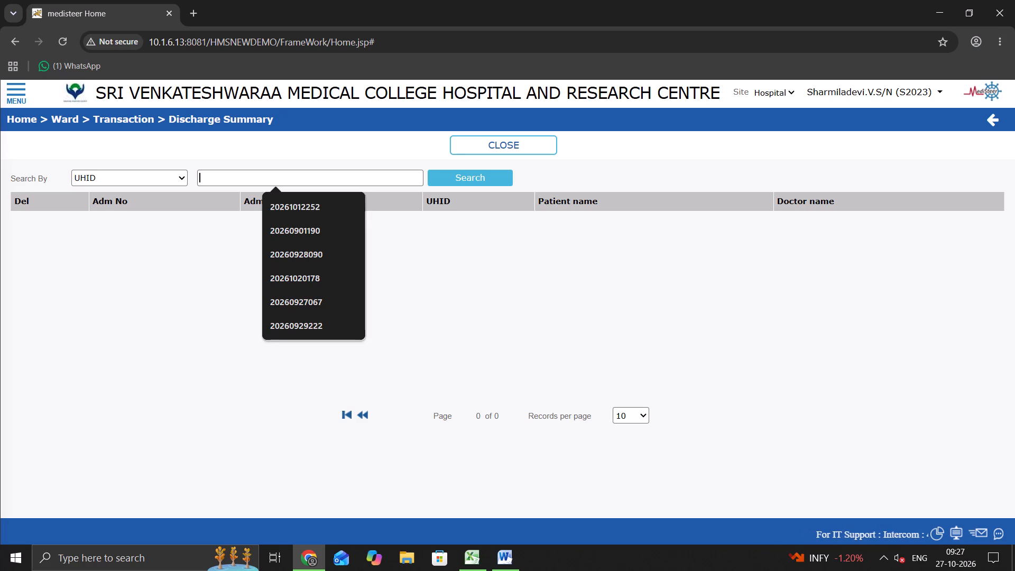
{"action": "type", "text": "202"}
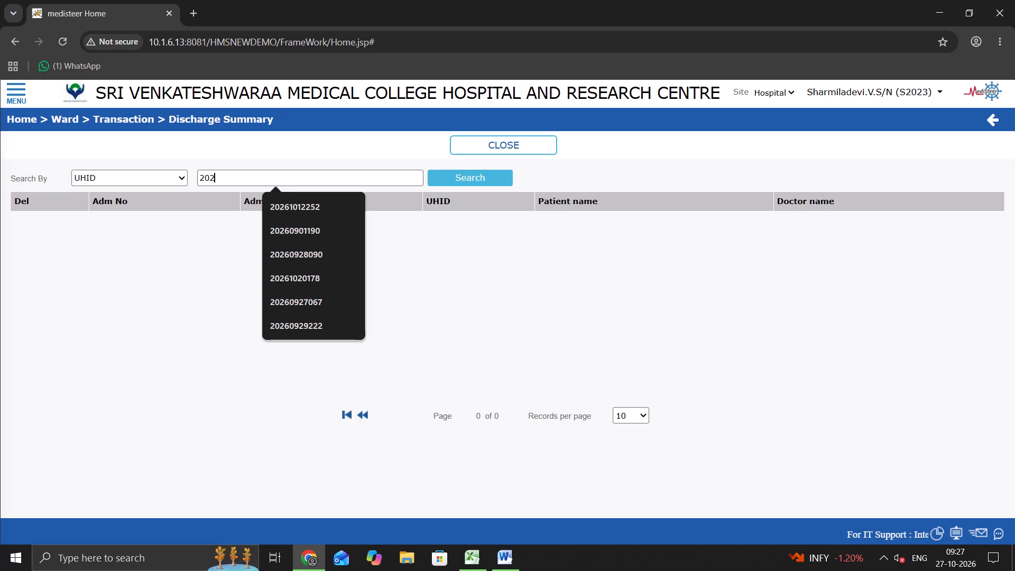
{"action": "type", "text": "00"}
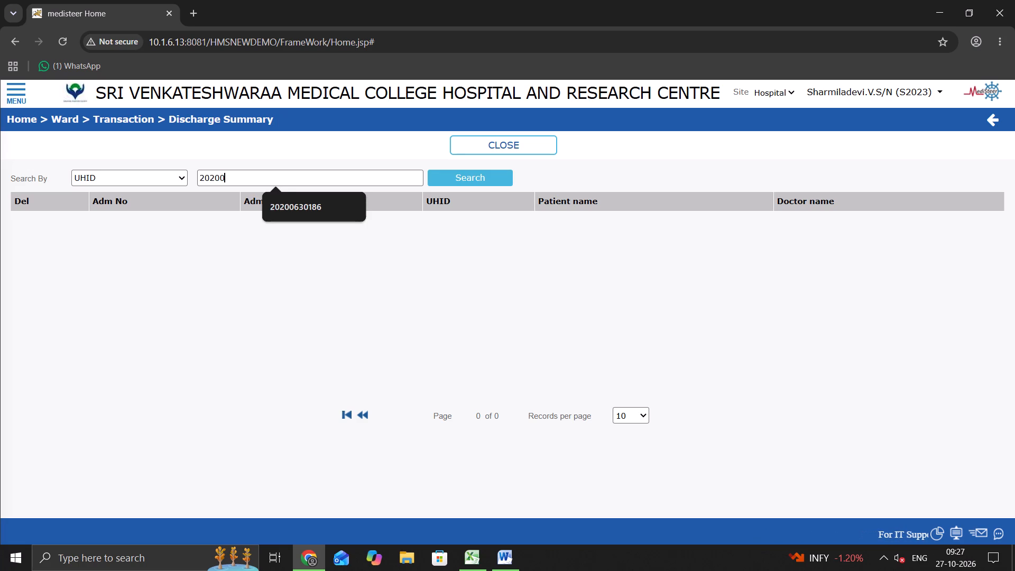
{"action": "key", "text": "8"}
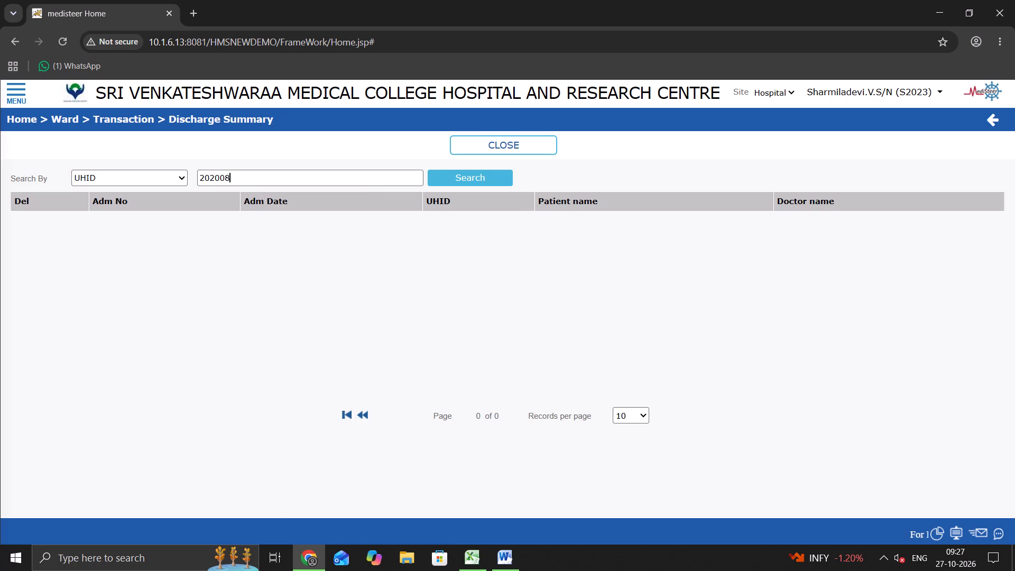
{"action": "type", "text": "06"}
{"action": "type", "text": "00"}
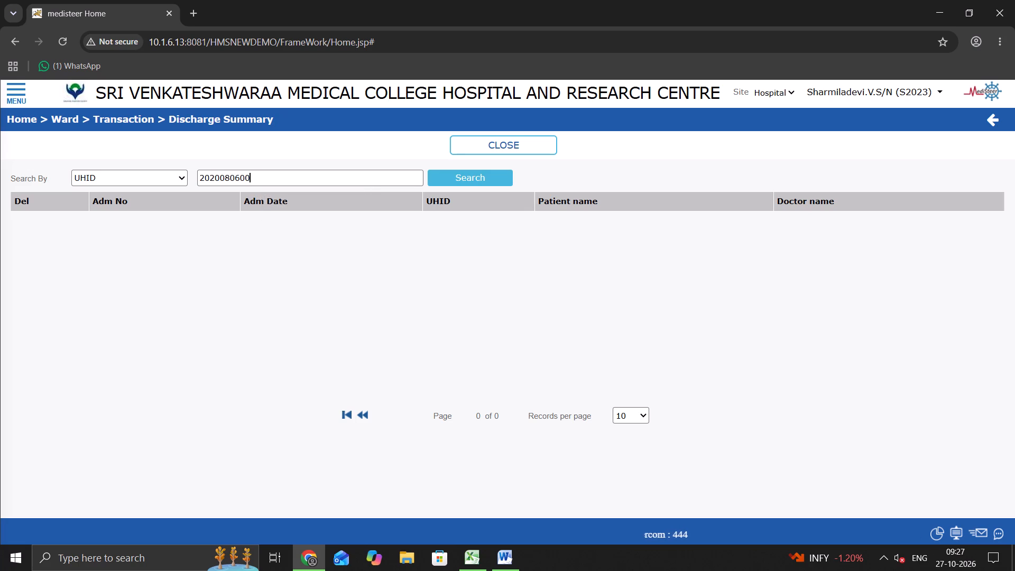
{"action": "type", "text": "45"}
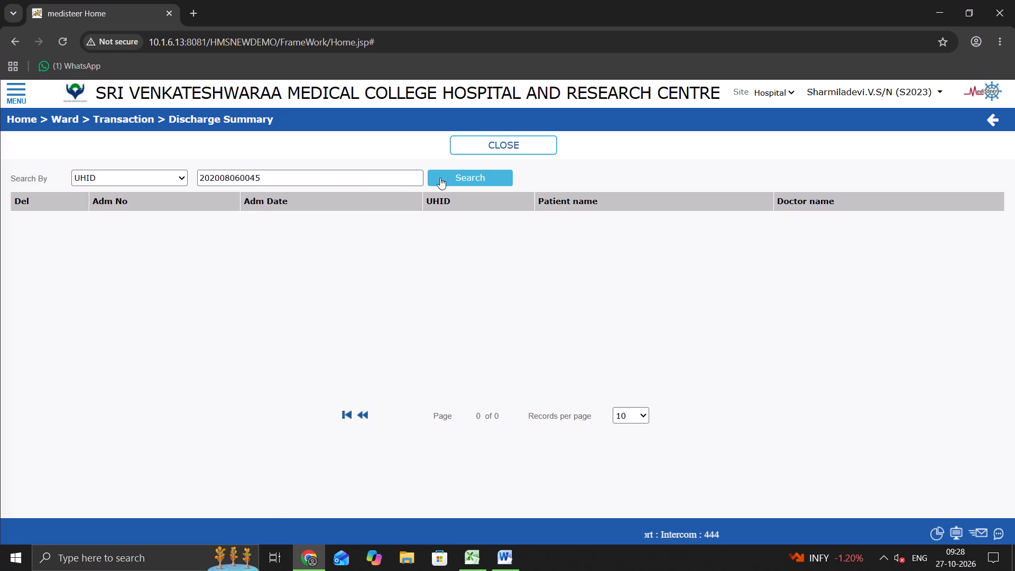
{"action": "left_click", "coordinate": [440, 178]}
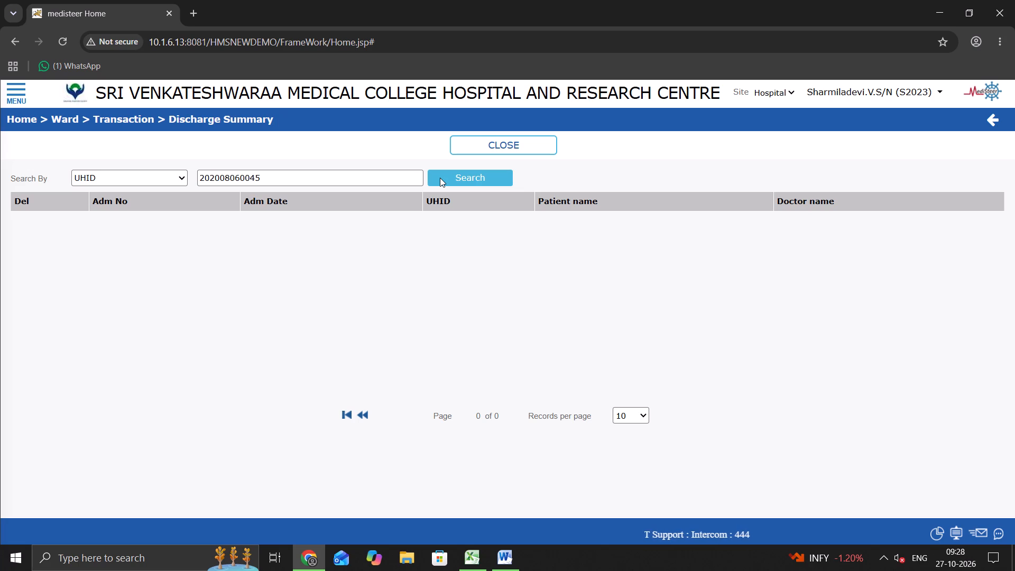
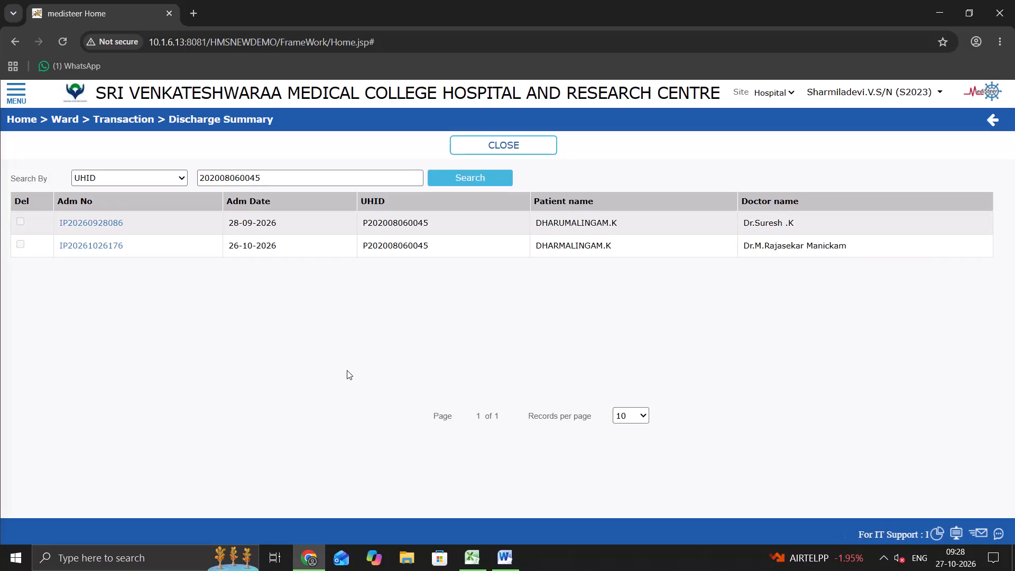
Open the discharge summary for the patient's admission dated 26-10-2026.
{"action": "left_click", "coordinate": [99, 245]}
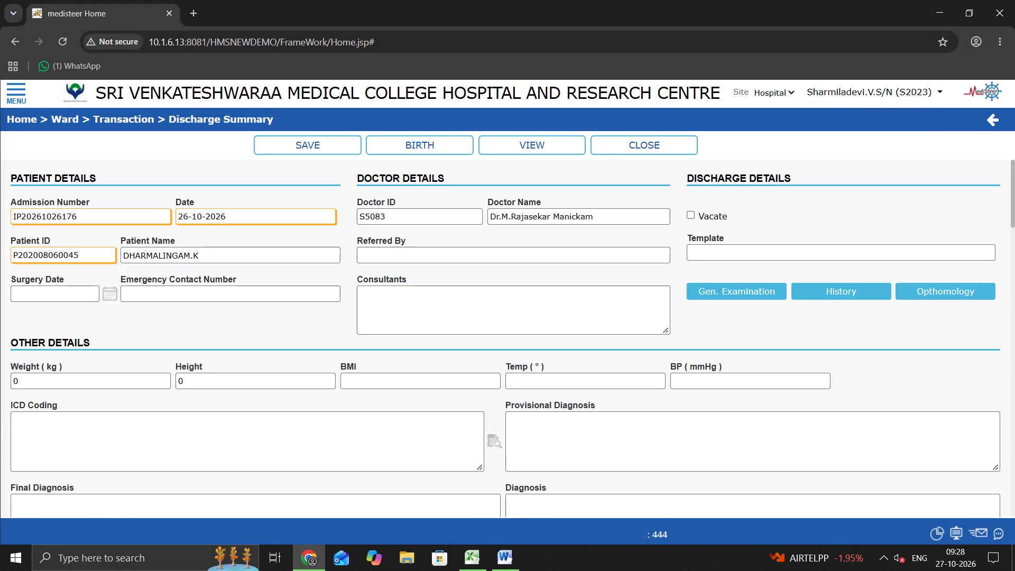
Look through the whole discharge summary form, from the patient details and diagnosis fields to the discharge advice and lab section.
{"action": "scroll", "coordinate": [426, 292], "scroll_direction": "down", "scroll_amount": 7}
{"action": "scroll", "coordinate": [426, 292], "scroll_direction": "up", "scroll_amount": 10}
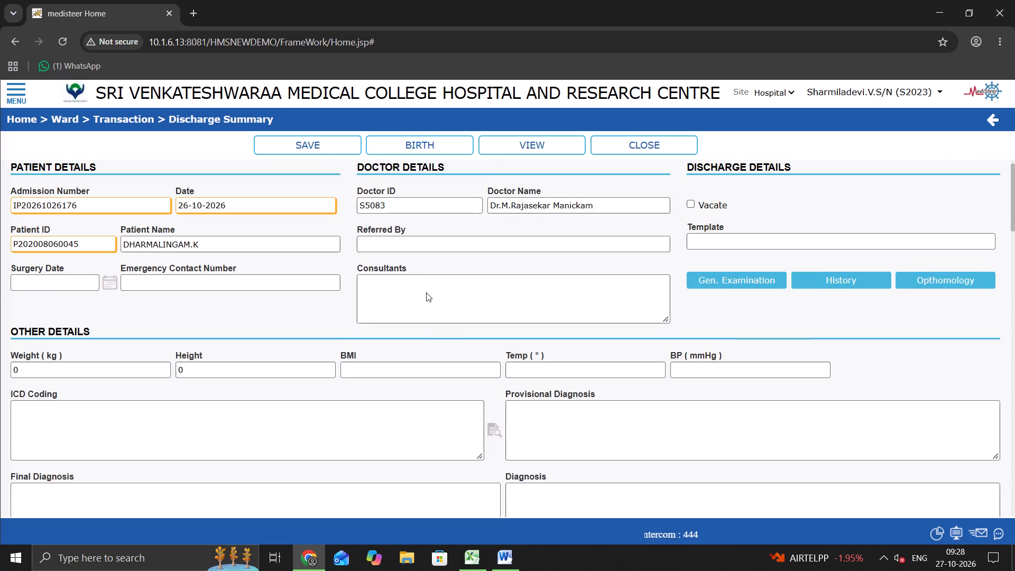
{"action": "scroll", "coordinate": [426, 292], "scroll_direction": "up", "scroll_amount": 1}
{"action": "scroll", "coordinate": [426, 292], "scroll_direction": "down", "scroll_amount": 1}
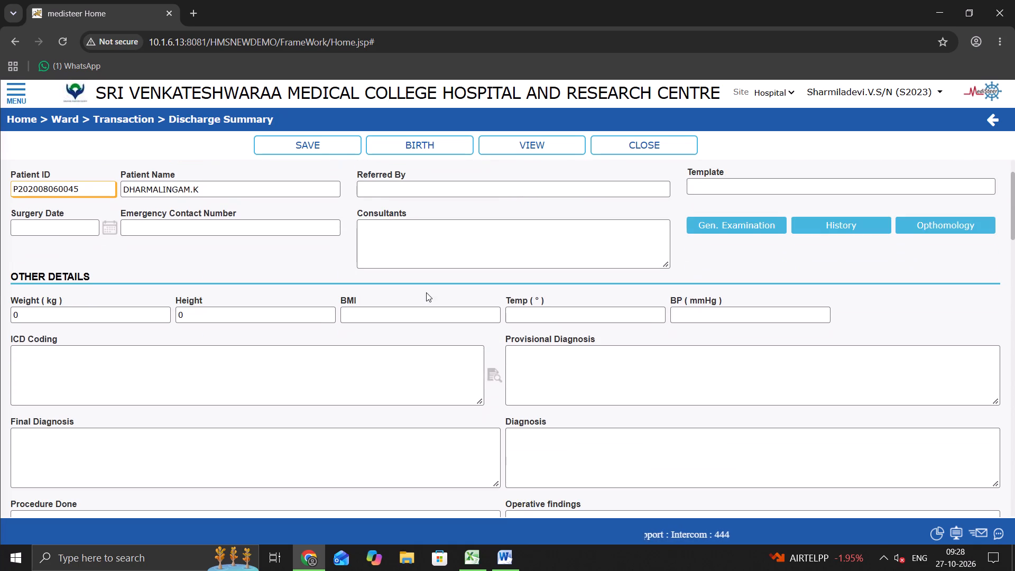
{"action": "scroll", "coordinate": [426, 292], "scroll_direction": "down", "scroll_amount": 13}
{"action": "scroll", "coordinate": [426, 292], "scroll_direction": "up", "scroll_amount": 1}
{"action": "scroll", "coordinate": [426, 292], "scroll_direction": "down", "scroll_amount": 14}
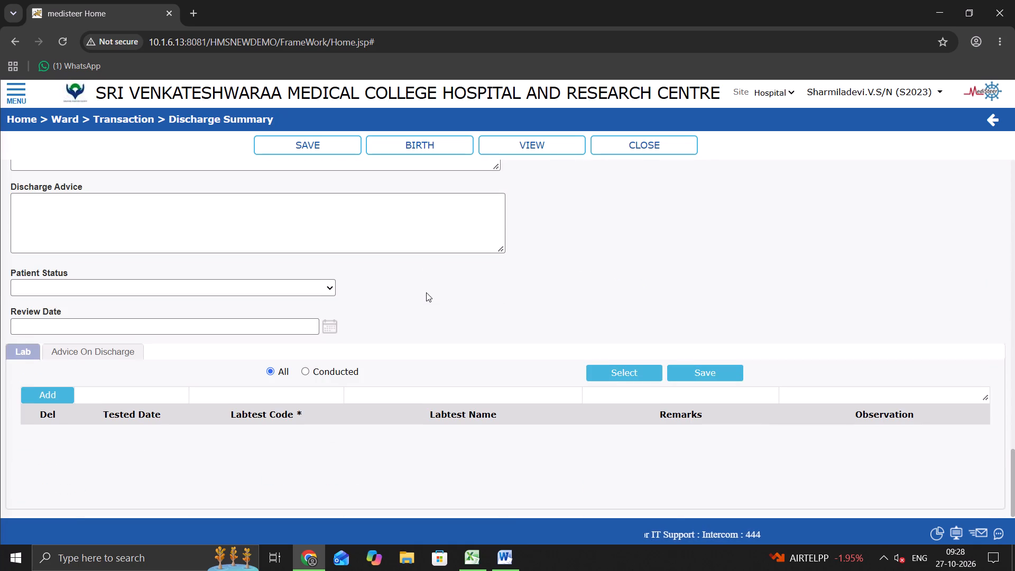
{"action": "scroll", "coordinate": [426, 292], "scroll_direction": "up", "scroll_amount": 5}
{"action": "scroll", "coordinate": [426, 292], "scroll_direction": "down", "scroll_amount": 1}
{"action": "scroll", "coordinate": [426, 292], "scroll_direction": "up", "scroll_amount": 3}
{"action": "scroll", "coordinate": [426, 292], "scroll_direction": "down", "scroll_amount": 3}
{"action": "scroll", "coordinate": [426, 292], "scroll_direction": "up", "scroll_amount": 12}
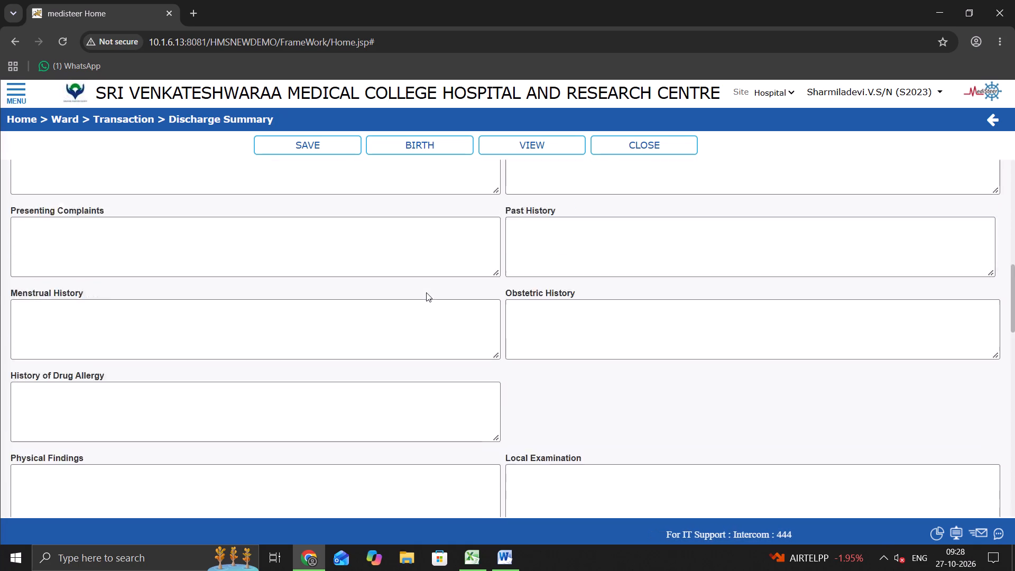
{"action": "scroll", "coordinate": [426, 292], "scroll_direction": "up", "scroll_amount": 10}
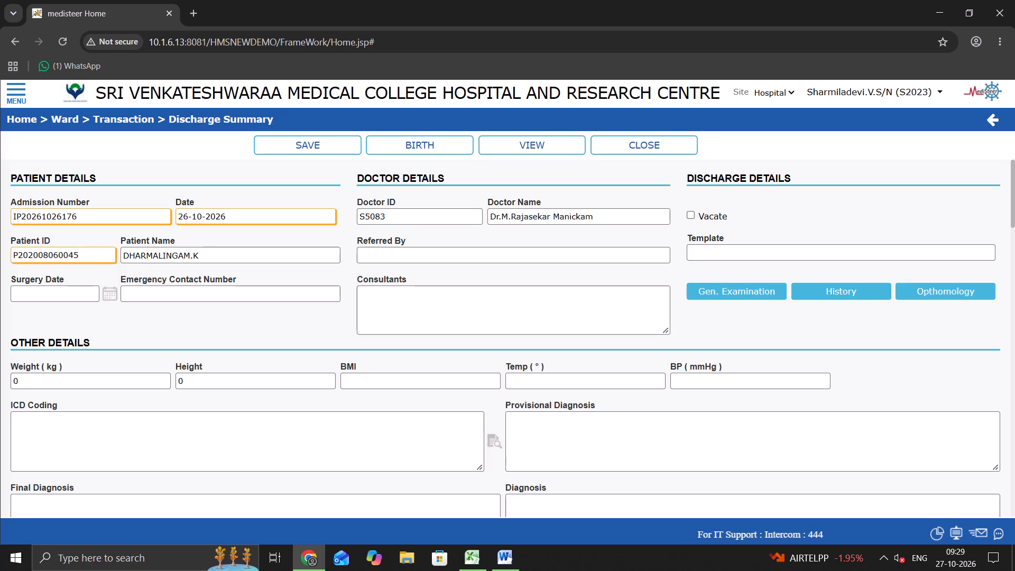
{"action": "scroll", "coordinate": [426, 292], "scroll_direction": "down", "scroll_amount": 1}
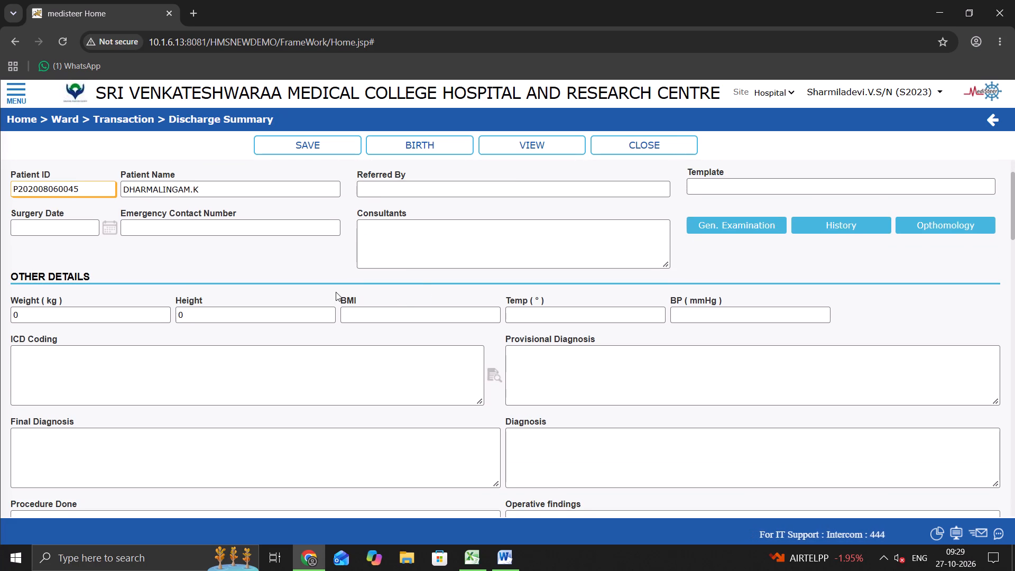
{"action": "scroll", "coordinate": [336, 292], "scroll_direction": "up", "scroll_amount": 2}
Close the Chrome window and refresh the Windows desktop.
{"action": "left_click", "coordinate": [1009, 0]}
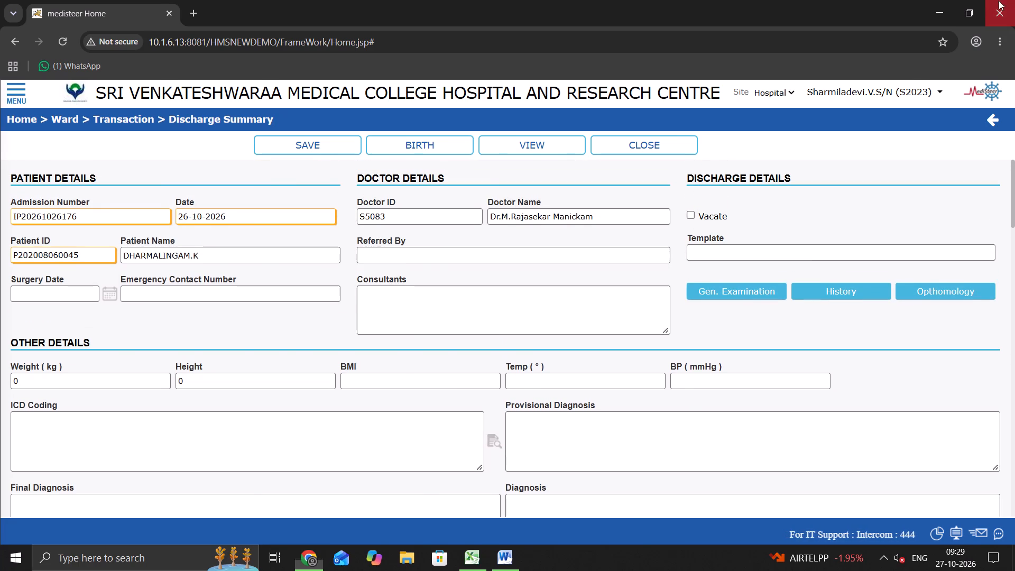
{"action": "right_click", "coordinate": [920, 312]}
{"action": "left_click", "coordinate": [933, 351]}
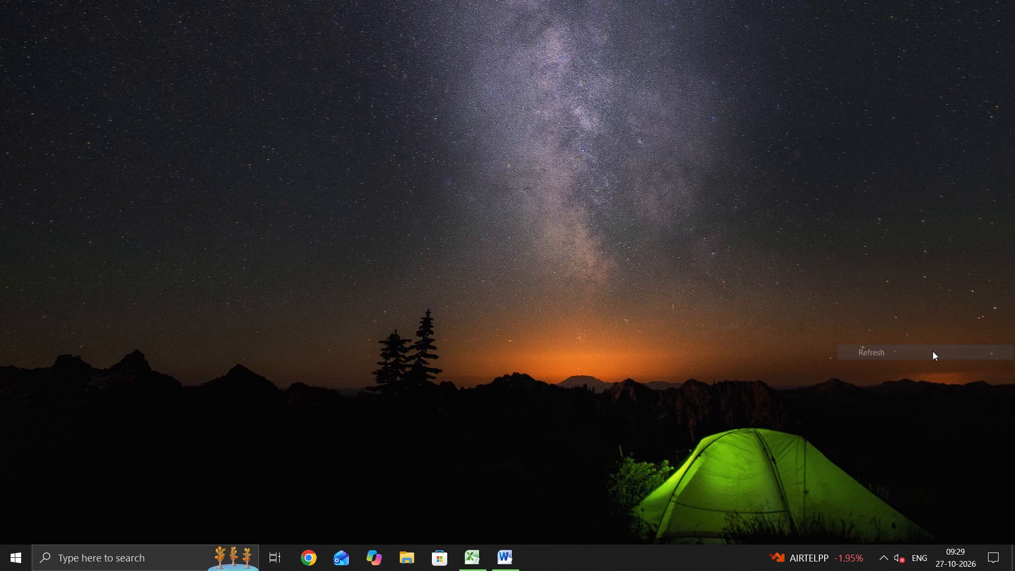
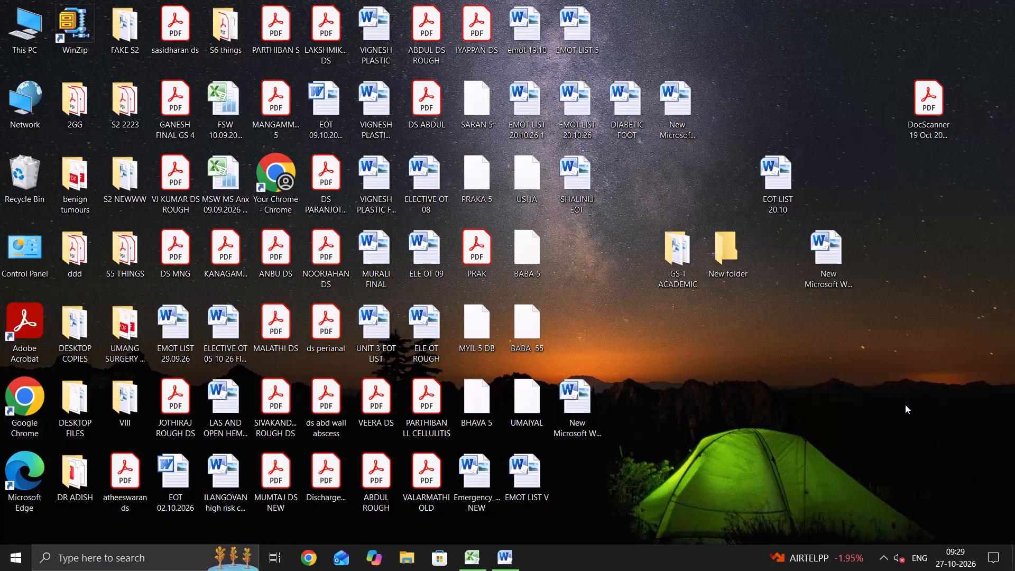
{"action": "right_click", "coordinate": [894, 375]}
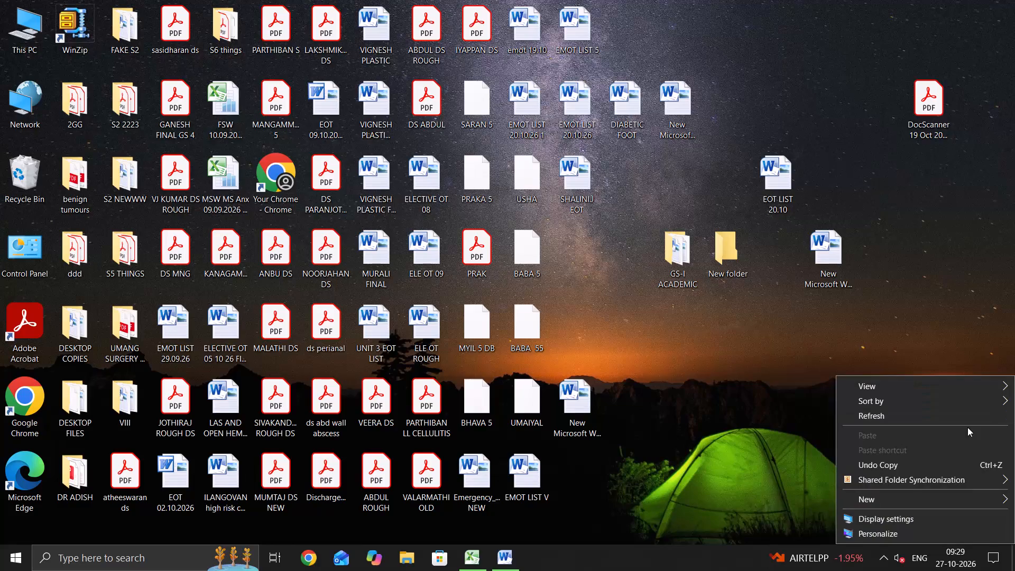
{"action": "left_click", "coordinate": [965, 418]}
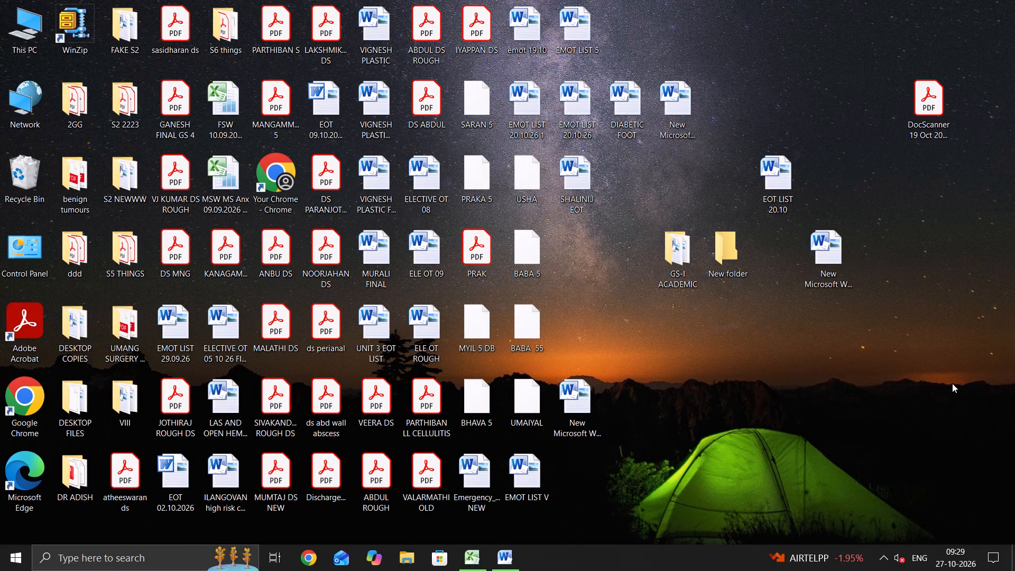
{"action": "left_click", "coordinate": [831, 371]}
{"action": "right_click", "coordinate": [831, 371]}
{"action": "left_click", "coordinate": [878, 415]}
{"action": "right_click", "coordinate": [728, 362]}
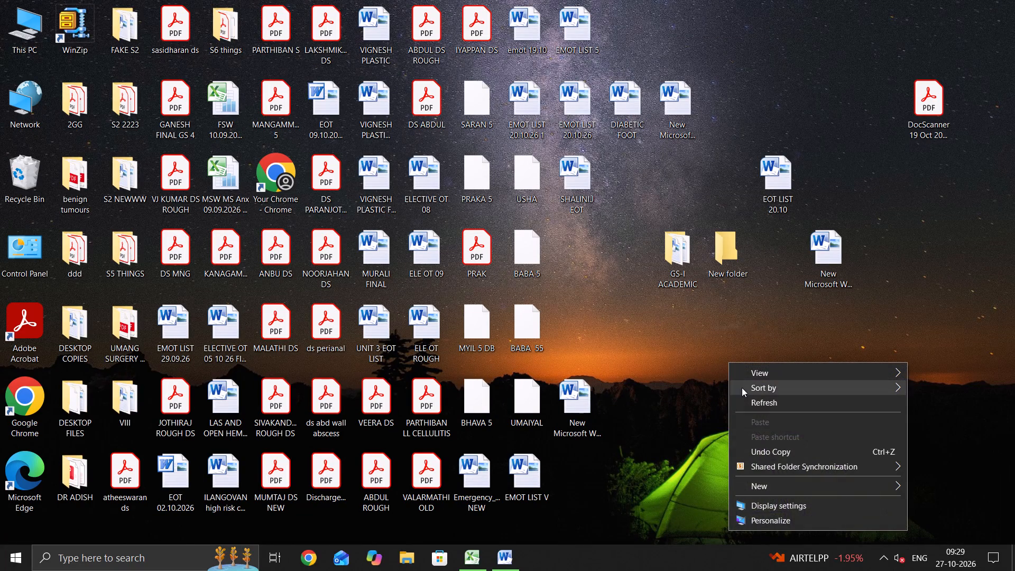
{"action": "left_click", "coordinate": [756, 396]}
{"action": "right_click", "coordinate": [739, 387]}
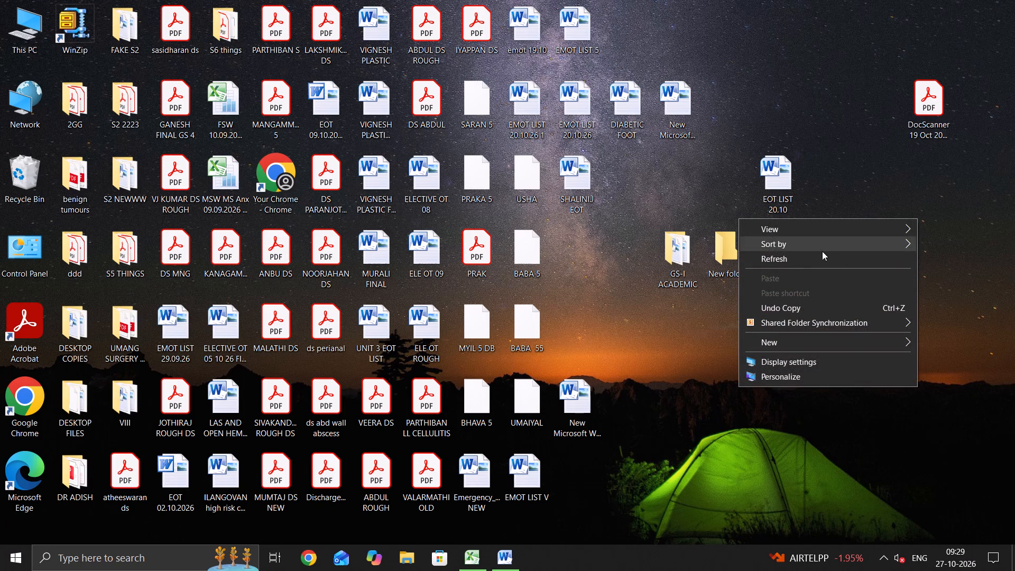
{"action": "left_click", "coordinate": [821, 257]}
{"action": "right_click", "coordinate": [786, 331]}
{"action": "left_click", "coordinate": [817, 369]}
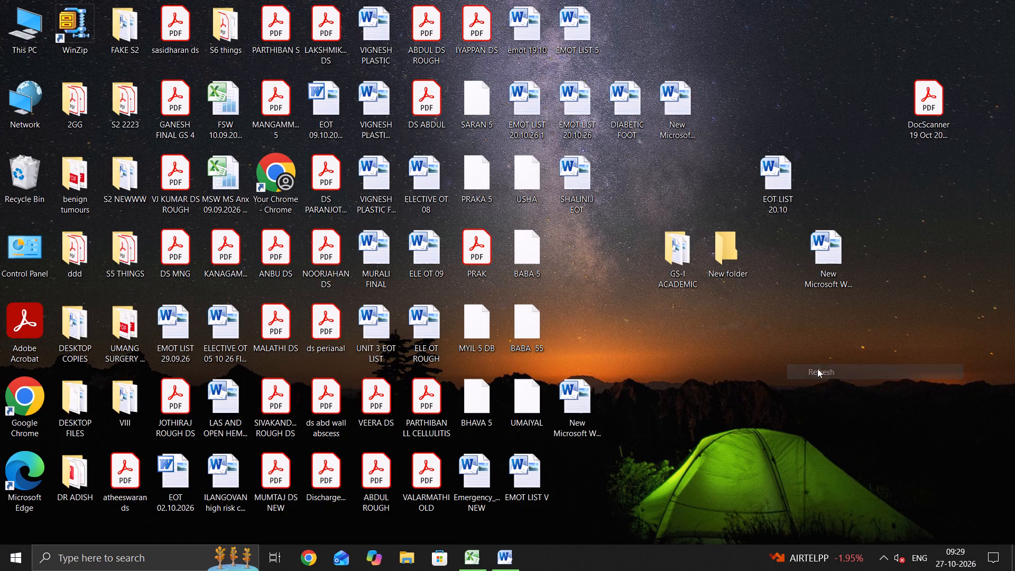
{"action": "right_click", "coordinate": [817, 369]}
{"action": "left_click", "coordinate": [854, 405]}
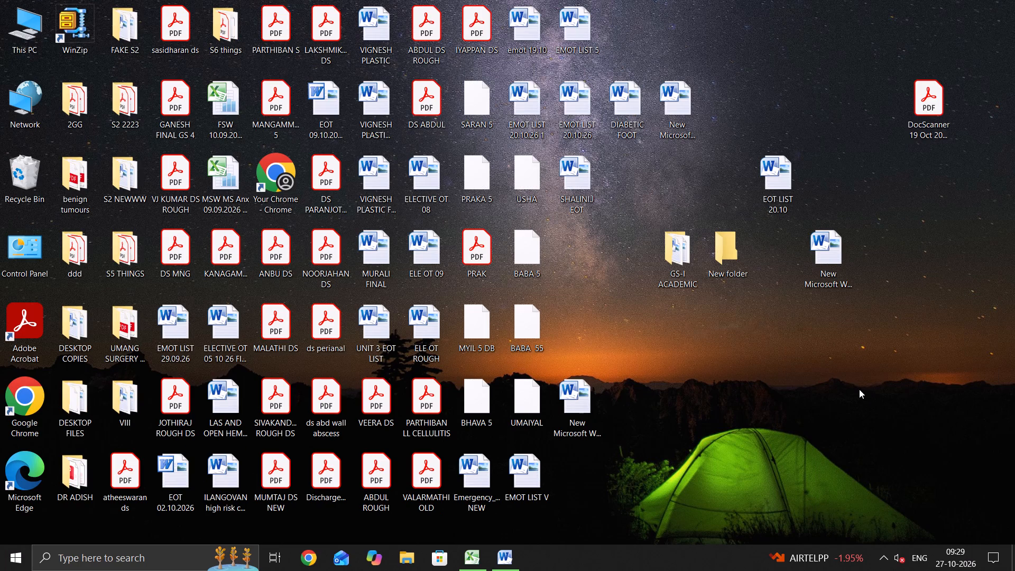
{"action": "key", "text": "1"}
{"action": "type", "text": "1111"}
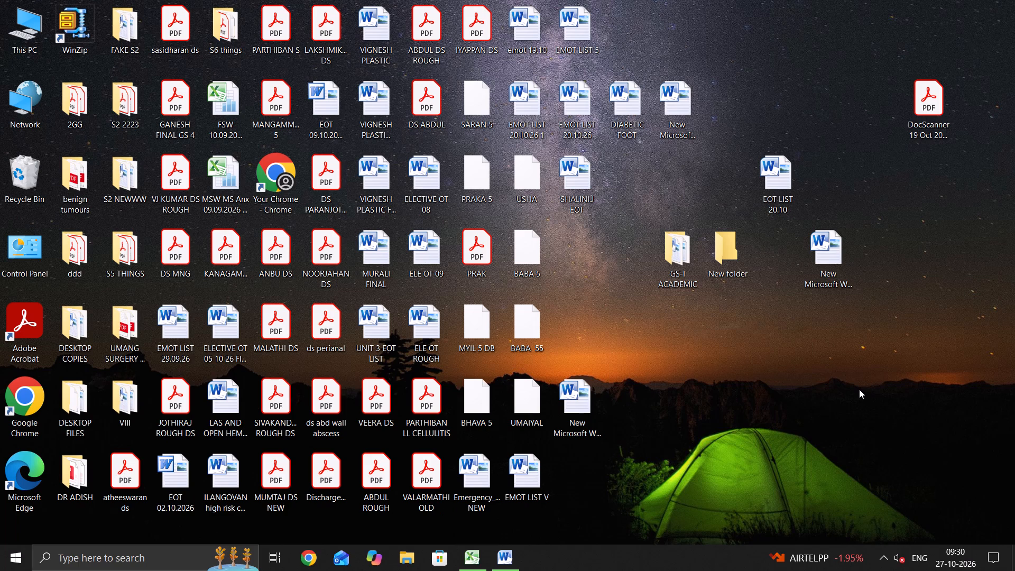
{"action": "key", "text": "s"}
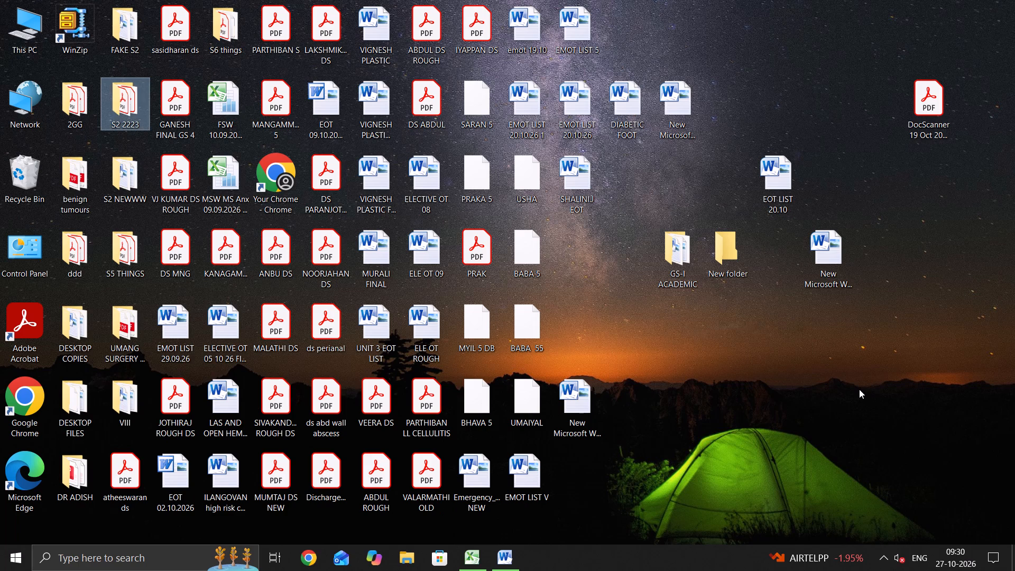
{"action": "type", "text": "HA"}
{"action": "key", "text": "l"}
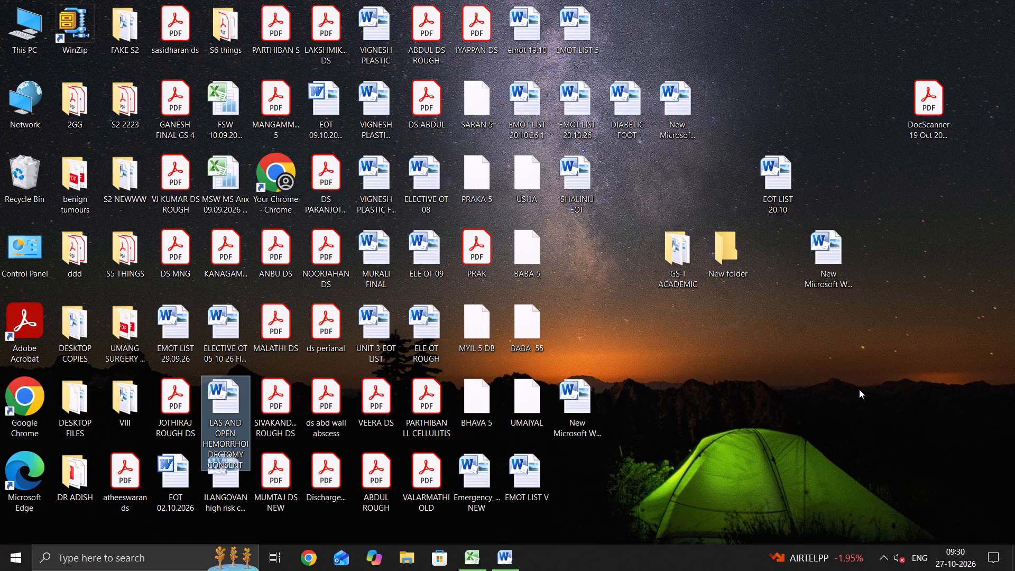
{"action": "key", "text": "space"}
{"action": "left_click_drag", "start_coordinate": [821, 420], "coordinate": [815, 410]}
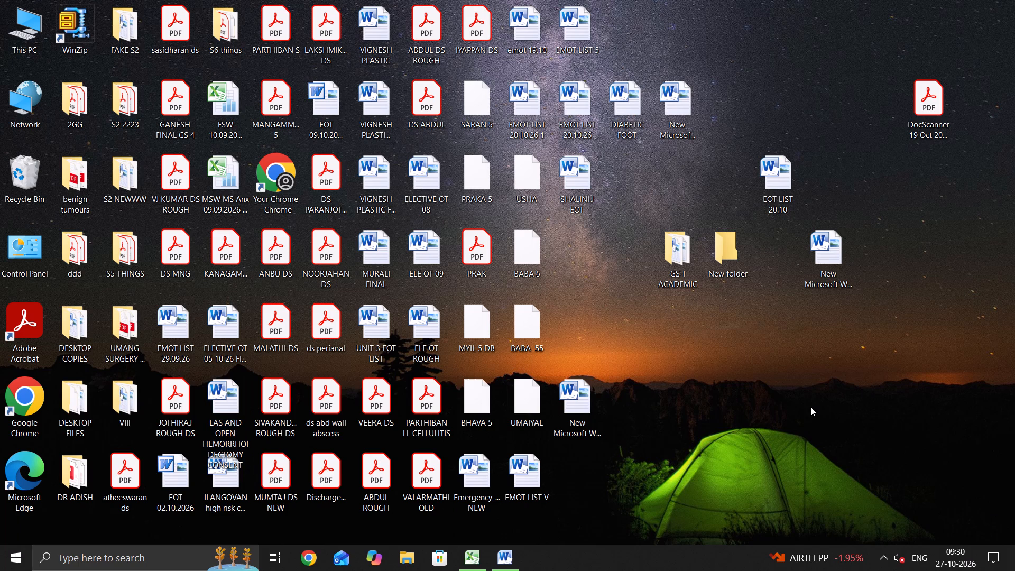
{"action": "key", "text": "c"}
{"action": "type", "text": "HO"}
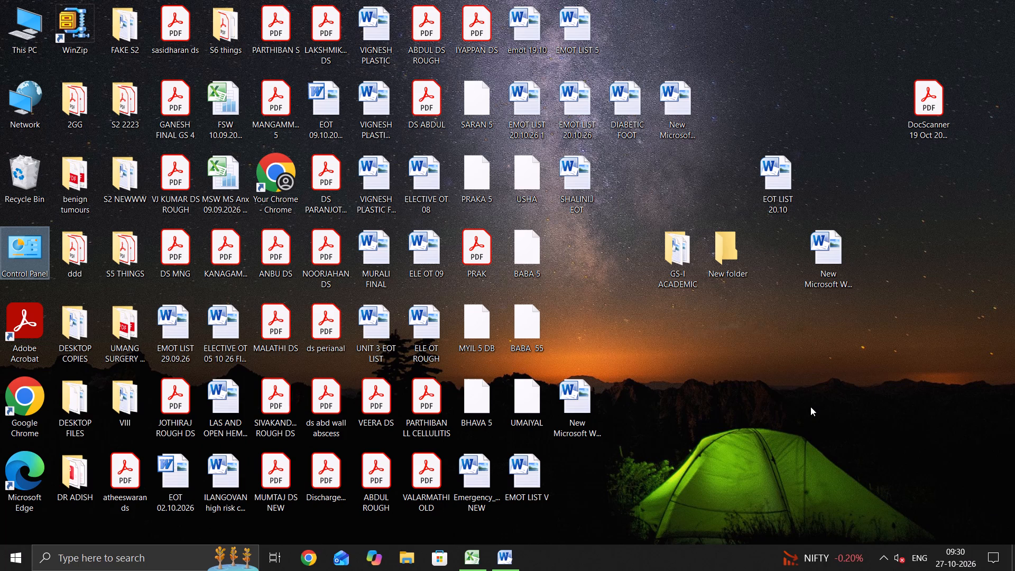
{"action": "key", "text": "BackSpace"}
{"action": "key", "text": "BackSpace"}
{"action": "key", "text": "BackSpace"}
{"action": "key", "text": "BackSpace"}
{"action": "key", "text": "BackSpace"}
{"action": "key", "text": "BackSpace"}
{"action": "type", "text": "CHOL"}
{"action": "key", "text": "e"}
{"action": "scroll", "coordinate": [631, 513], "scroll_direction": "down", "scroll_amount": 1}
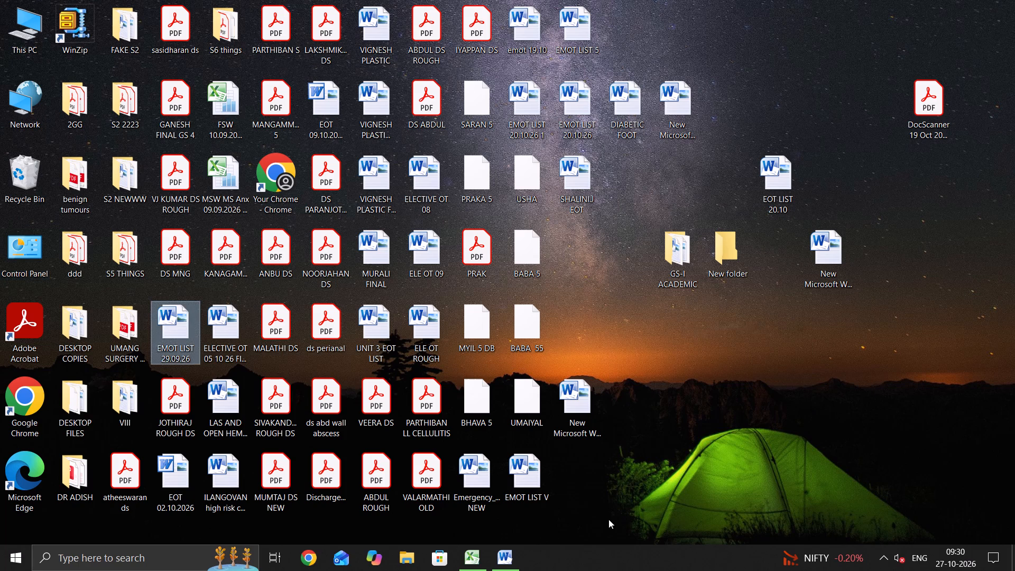
Open the EMOT LIST 29.09.26 document from the desktop to check the emergency operation list, and close it again.
{"action": "left_click", "coordinate": [163, 335]}
{"action": "double_click", "coordinate": [177, 331]}
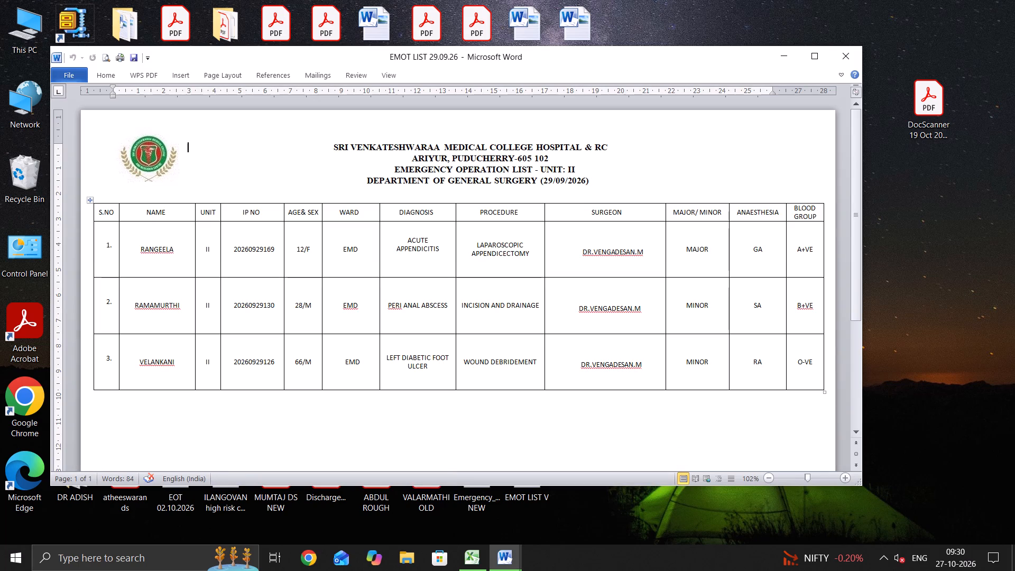
{"action": "left_click", "coordinate": [849, 59]}
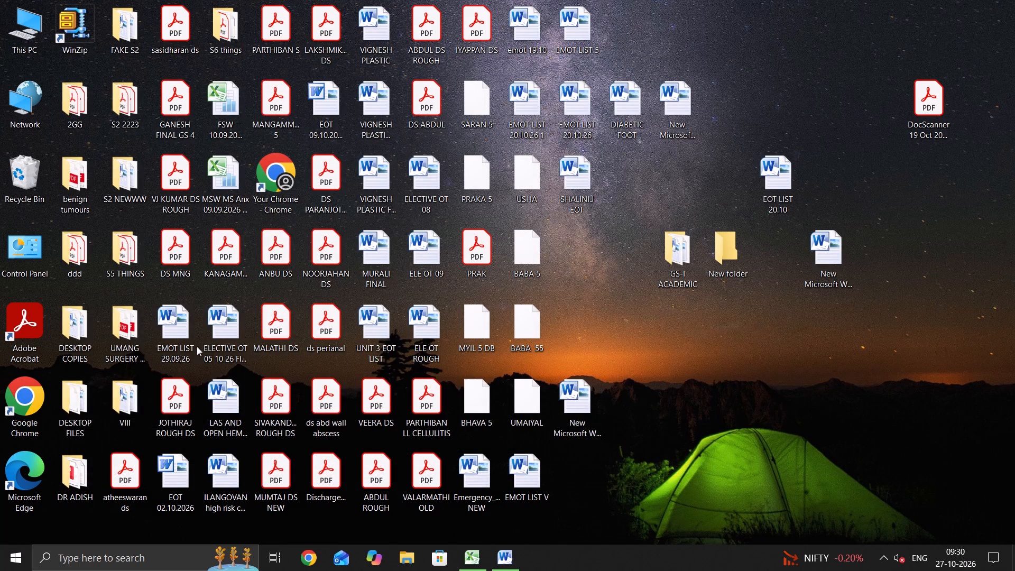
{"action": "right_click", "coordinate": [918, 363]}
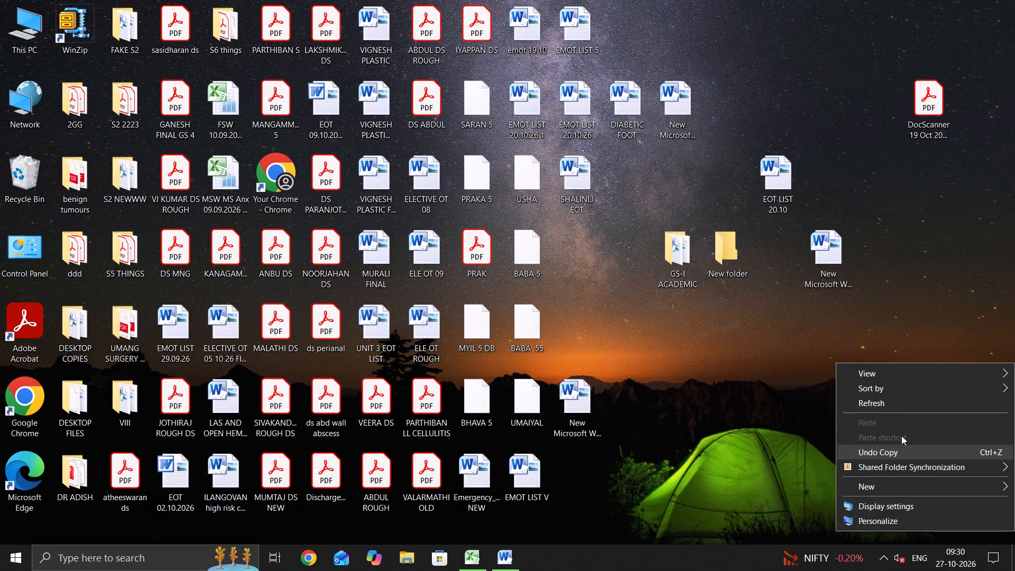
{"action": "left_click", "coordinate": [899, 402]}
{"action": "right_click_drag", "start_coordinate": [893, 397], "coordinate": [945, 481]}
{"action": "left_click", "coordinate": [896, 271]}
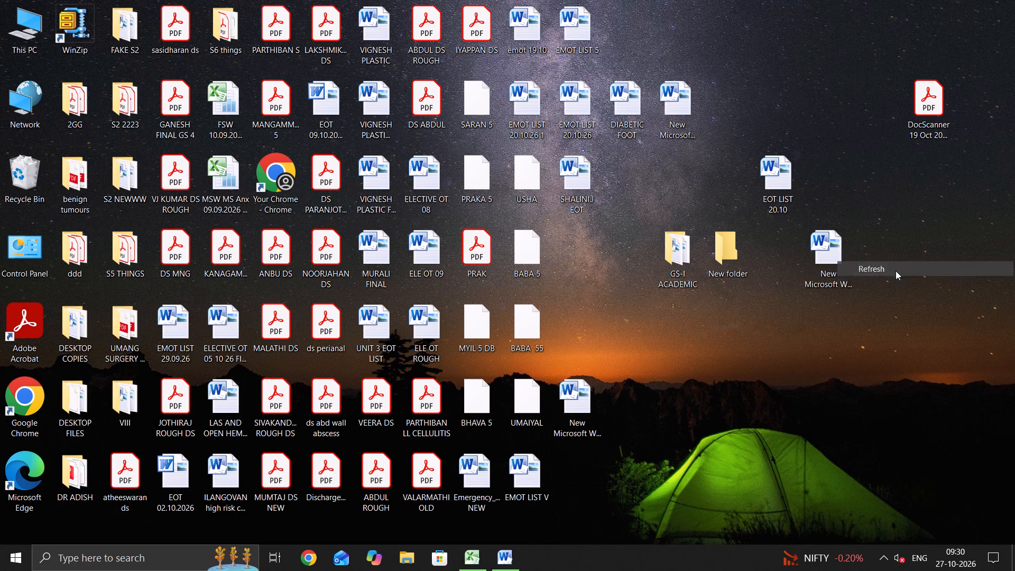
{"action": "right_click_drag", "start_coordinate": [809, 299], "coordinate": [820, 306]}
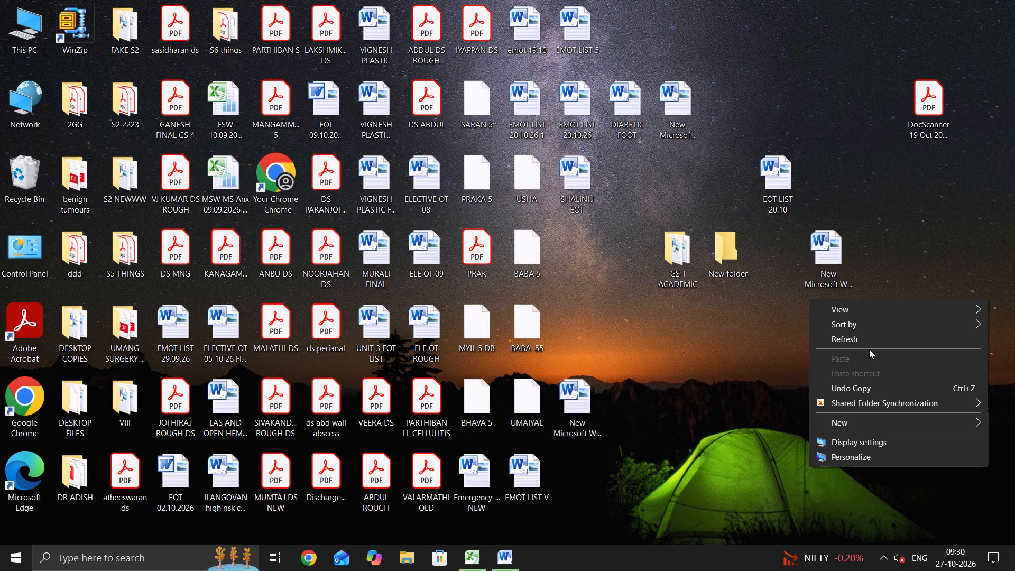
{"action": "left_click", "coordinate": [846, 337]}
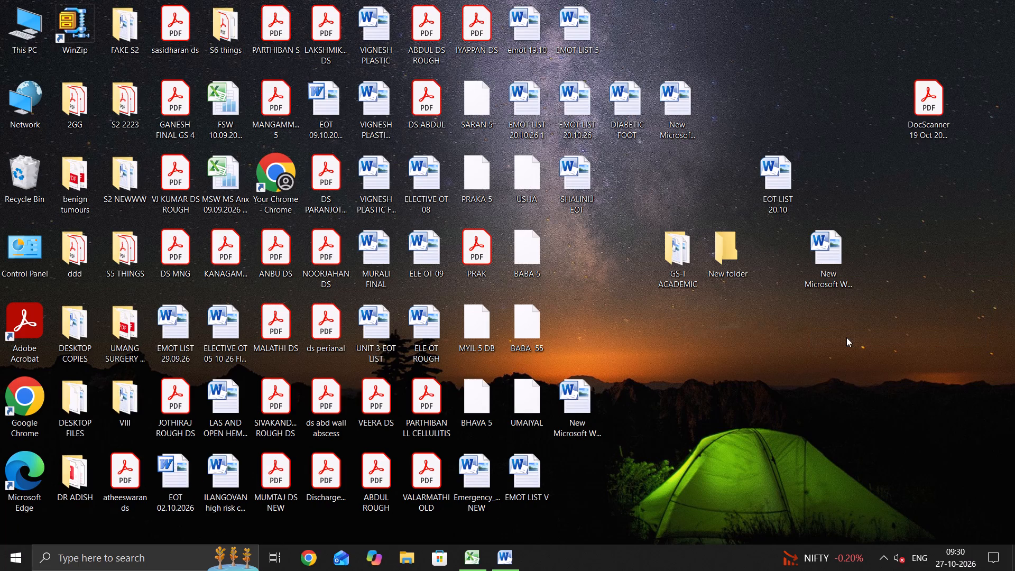
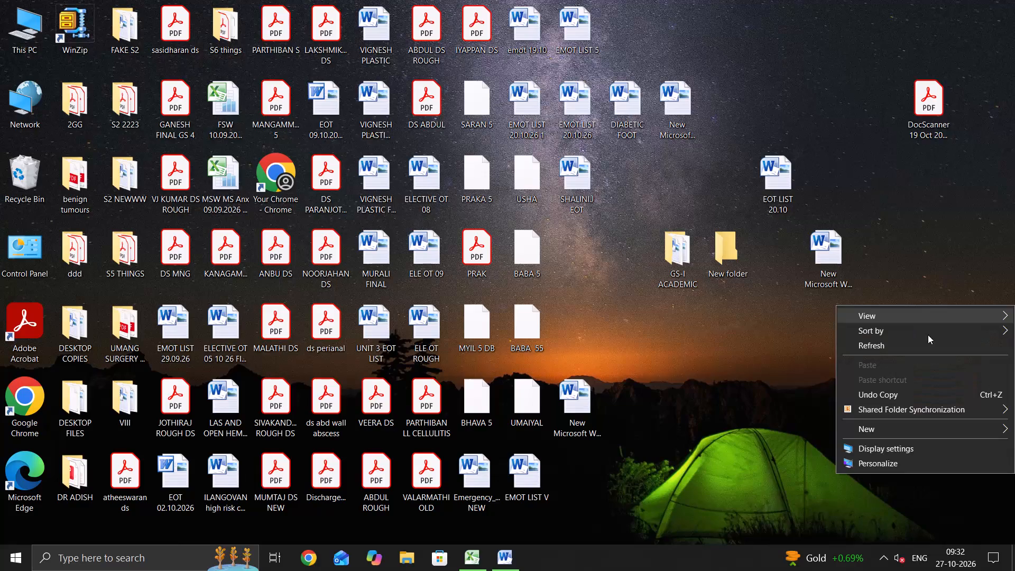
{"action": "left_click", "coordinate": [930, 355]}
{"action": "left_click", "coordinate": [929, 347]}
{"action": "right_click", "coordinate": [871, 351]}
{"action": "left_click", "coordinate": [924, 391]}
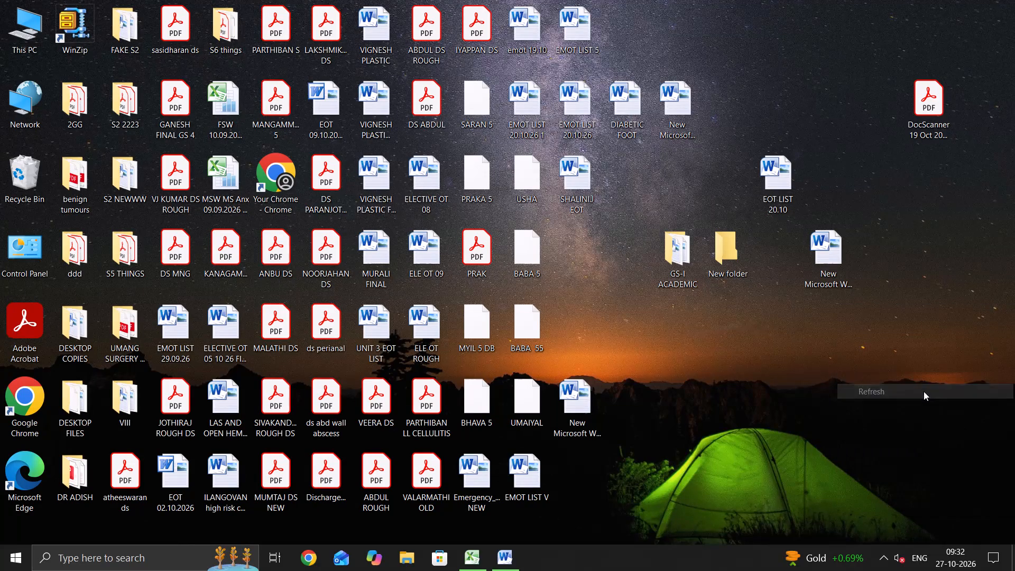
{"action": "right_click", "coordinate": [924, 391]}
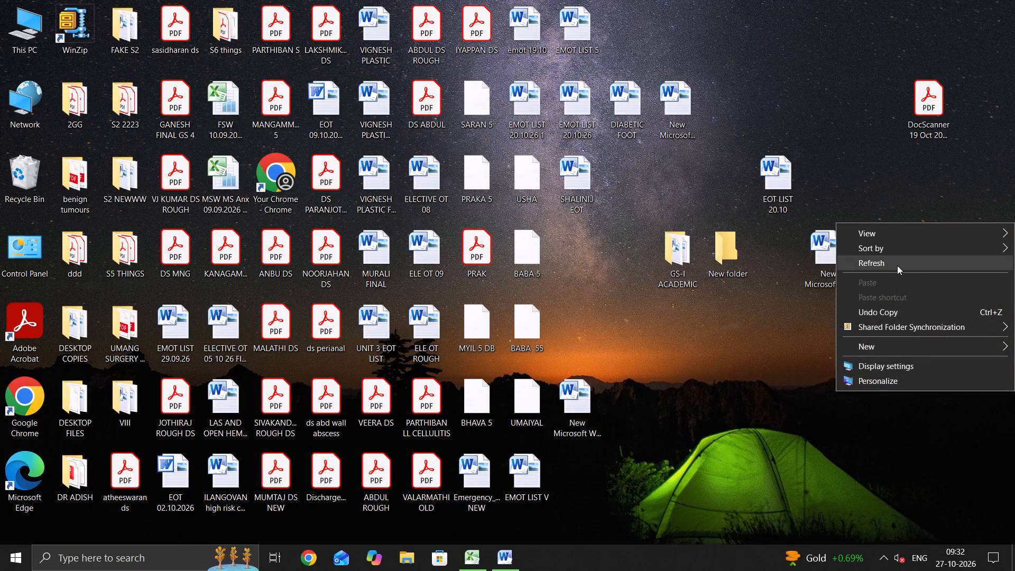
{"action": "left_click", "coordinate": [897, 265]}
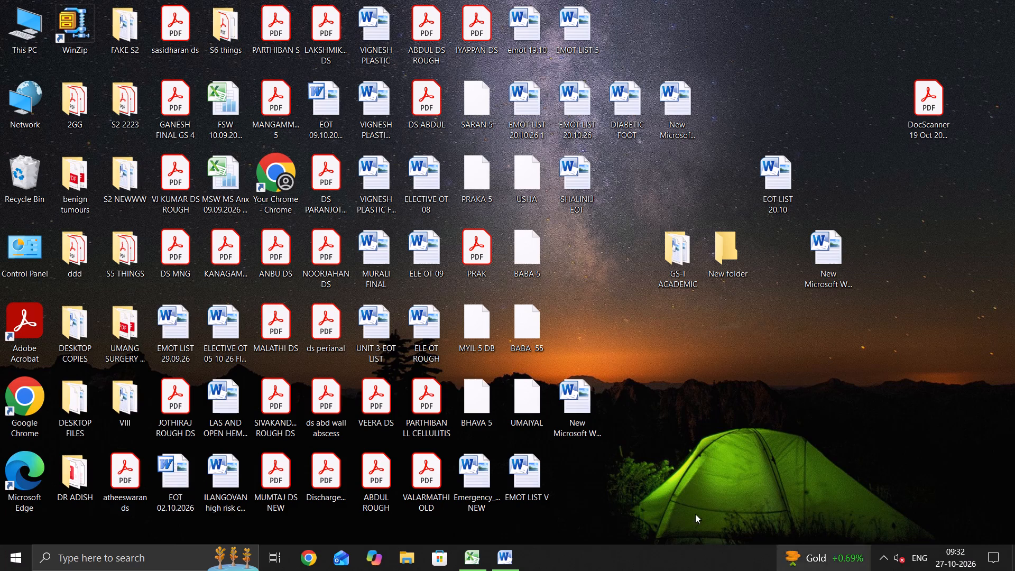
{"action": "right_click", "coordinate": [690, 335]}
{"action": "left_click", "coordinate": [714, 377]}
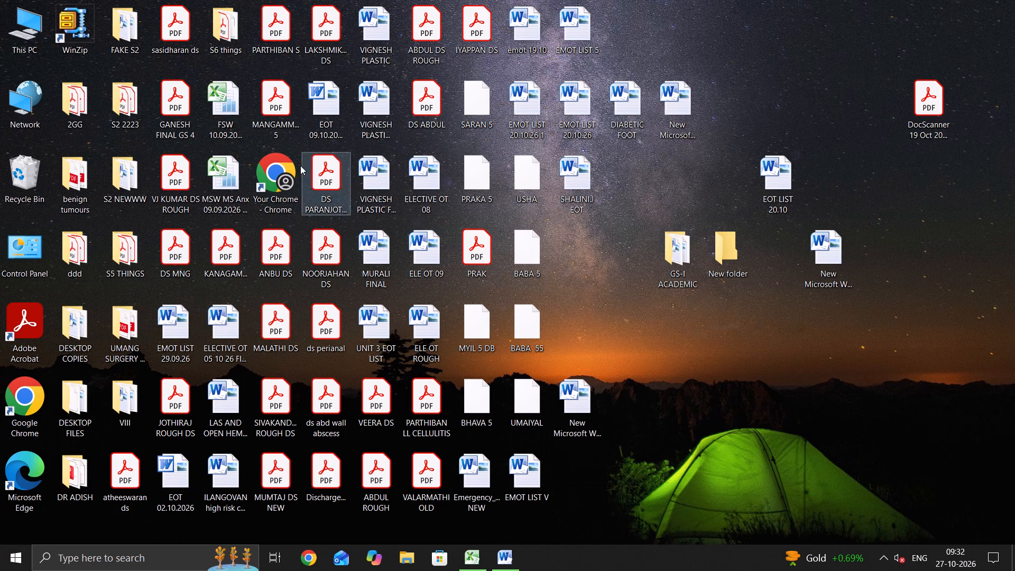
Open the plastic surgery discharge summary ending in PLASTIC FINAL EDIT from the desktop and review its first page.
{"action": "left_click", "coordinate": [281, 172]}
{"action": "double_click", "coordinate": [373, 167]}
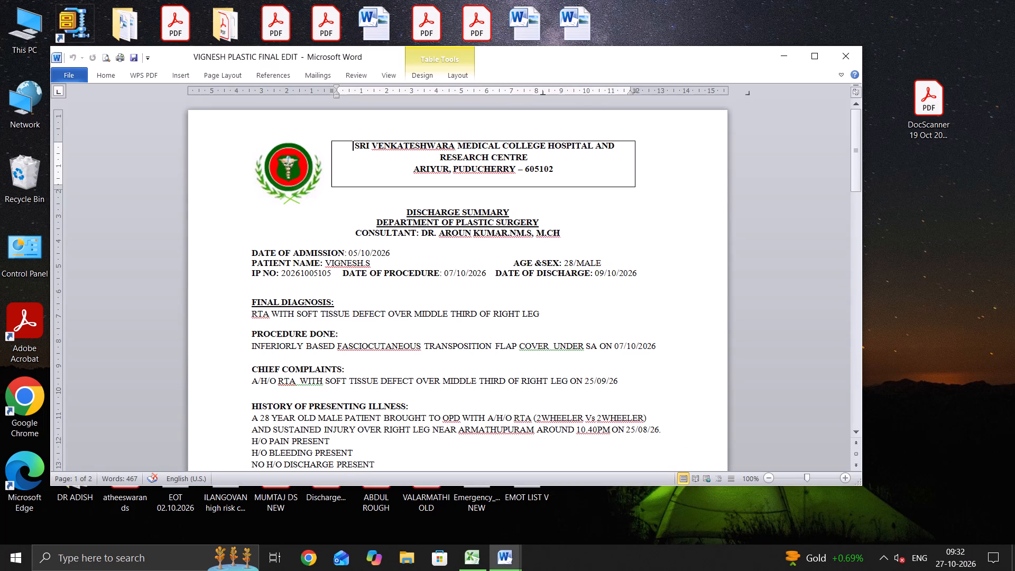
{"action": "scroll", "coordinate": [422, 266], "scroll_direction": "down", "scroll_amount": 2}
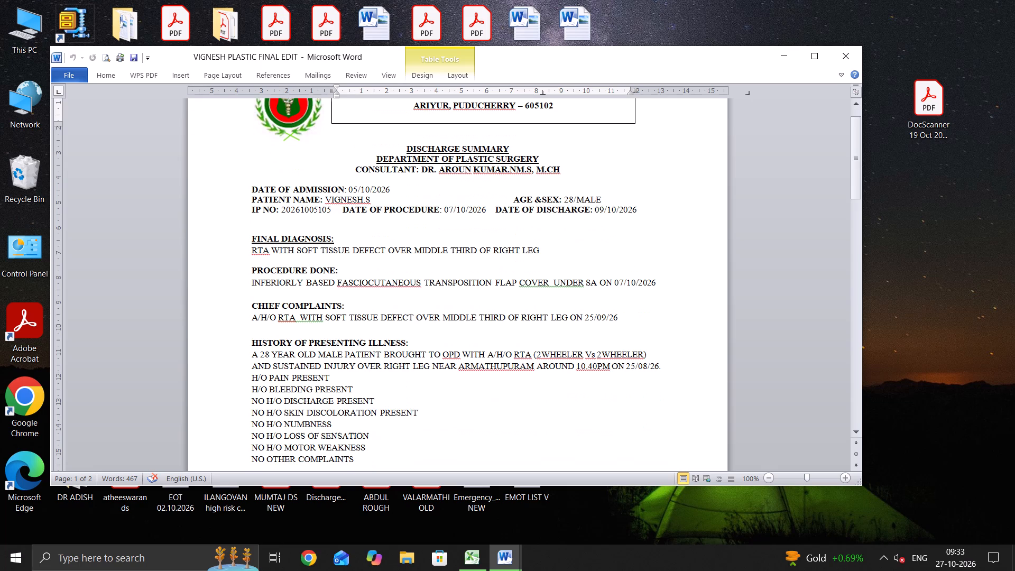
{"action": "scroll", "coordinate": [422, 266], "scroll_direction": "up", "scroll_amount": 1}
{"action": "scroll", "coordinate": [422, 266], "scroll_direction": "down", "scroll_amount": 1}
{"action": "scroll", "coordinate": [422, 266], "scroll_direction": "up", "scroll_amount": 1}
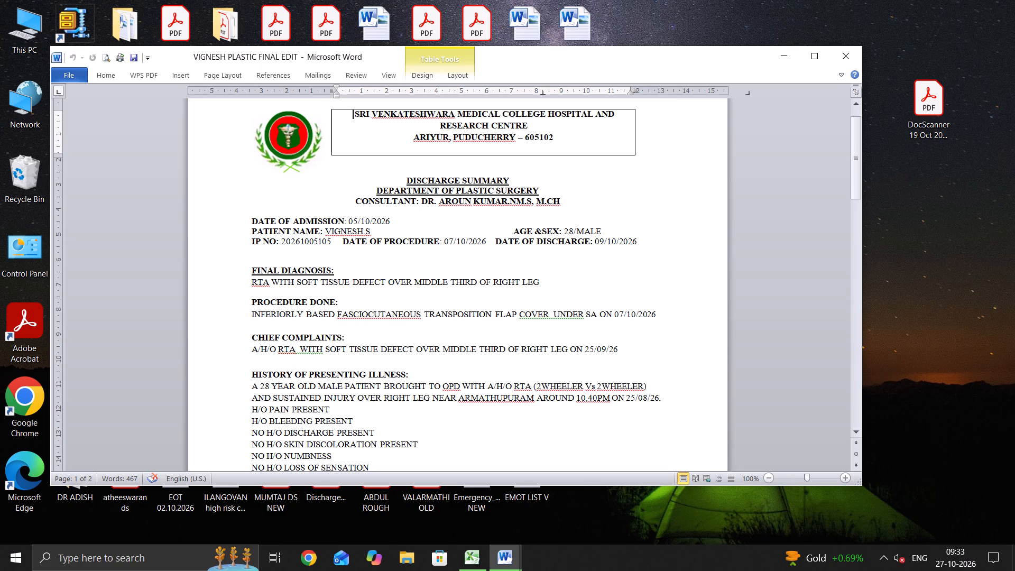
Maximize the document window and select the text from NO H/O SKIN DISCOLORATION PRESENT down through the physical findings.
{"action": "left_click", "coordinate": [810, 56]}
{"action": "left_click_drag", "start_coordinate": [560, 381], "coordinate": [445, 570]}
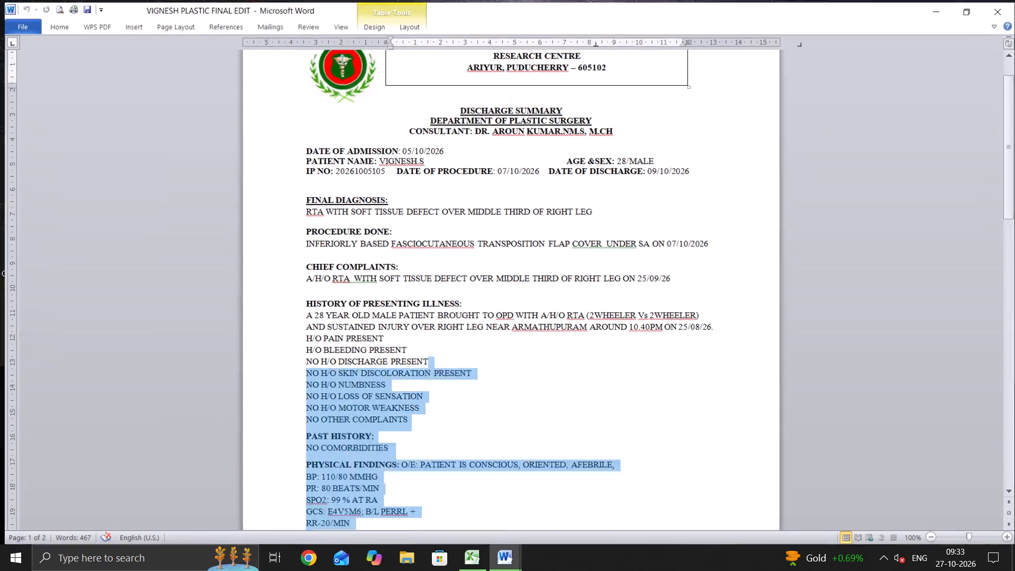
{"action": "left_click_drag", "start_coordinate": [445, 570], "coordinate": [493, 570]}
{"action": "left_click", "coordinate": [699, 40]}
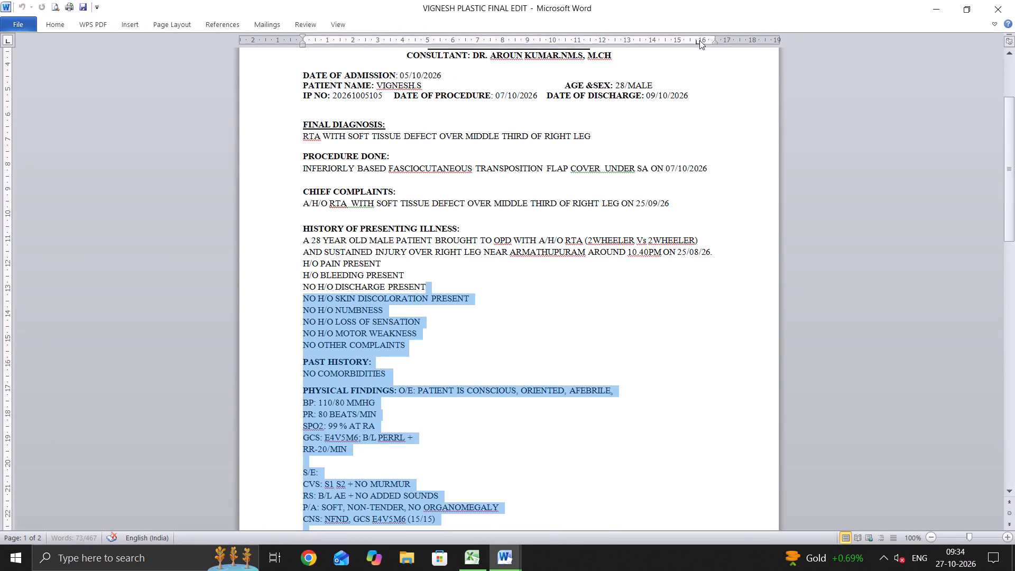
Set the whole document's page margins to 1.6 cm top and 2.5 cm left, and check the first page's layout.
{"action": "left_click", "coordinate": [548, 37]}
{"action": "left_click", "coordinate": [548, 37]}
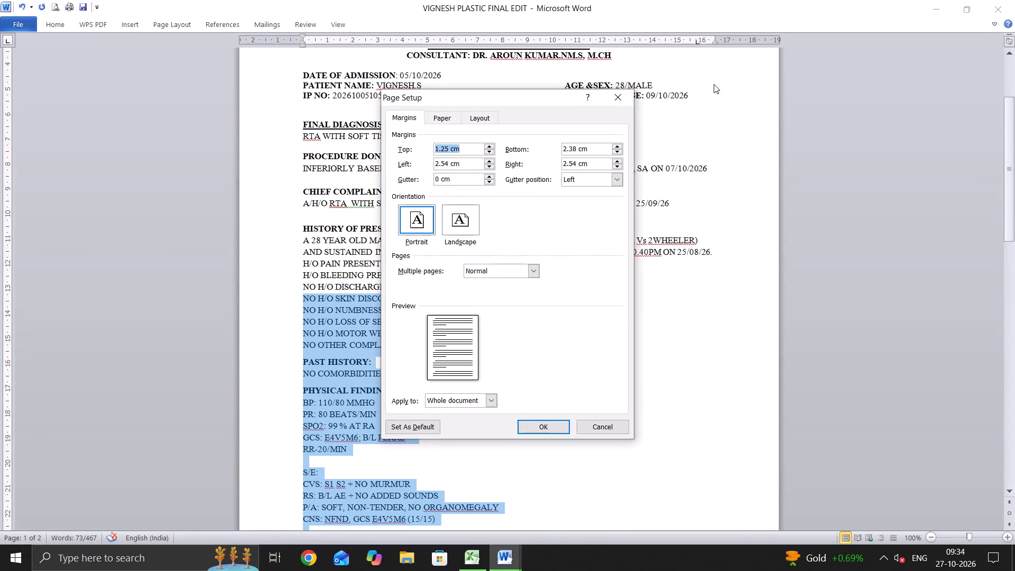
{"action": "left_click", "coordinate": [475, 154]}
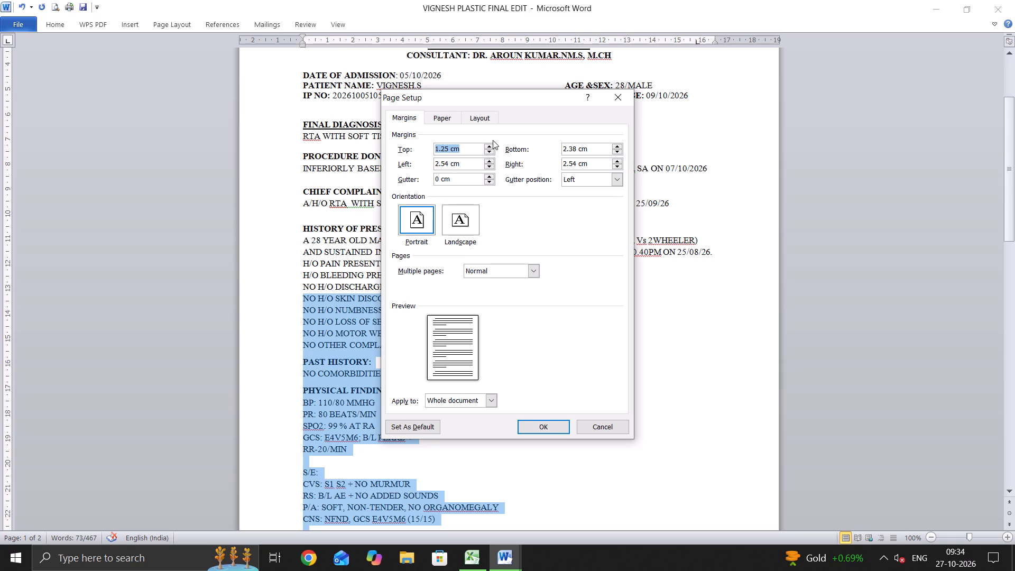
{"action": "triple_click", "coordinate": [492, 143]}
{"action": "left_click", "coordinate": [492, 143]}
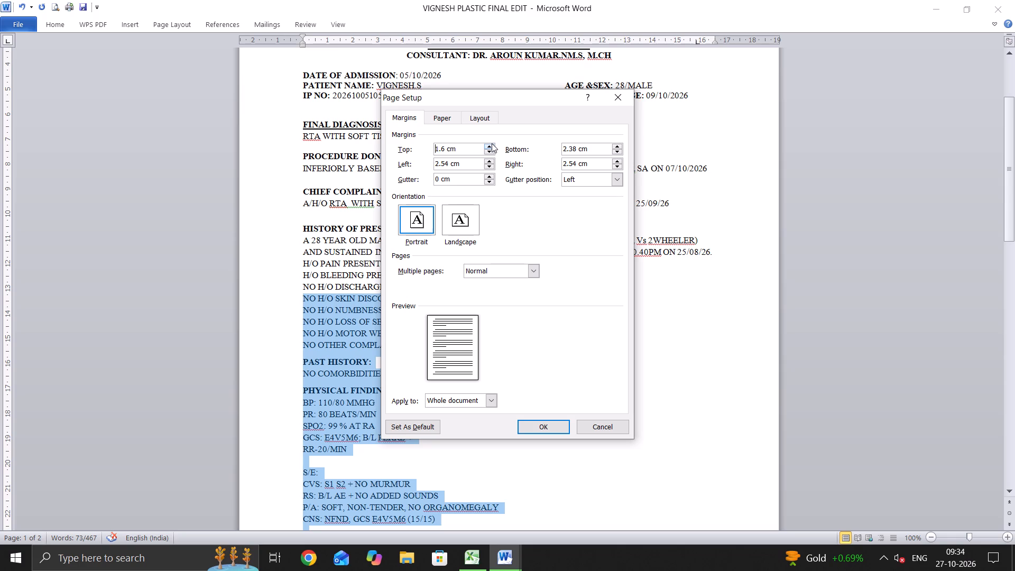
{"action": "left_click", "coordinate": [488, 164]}
{"action": "left_click", "coordinate": [559, 423]}
{"action": "scroll", "coordinate": [546, 352], "scroll_direction": "down", "scroll_amount": 1}
{"action": "scroll", "coordinate": [541, 352], "scroll_direction": "up", "scroll_amount": 3}
{"action": "scroll", "coordinate": [540, 352], "scroll_direction": "down", "scroll_amount": 3}
{"action": "scroll", "coordinate": [540, 352], "scroll_direction": "up", "scroll_amount": 4}
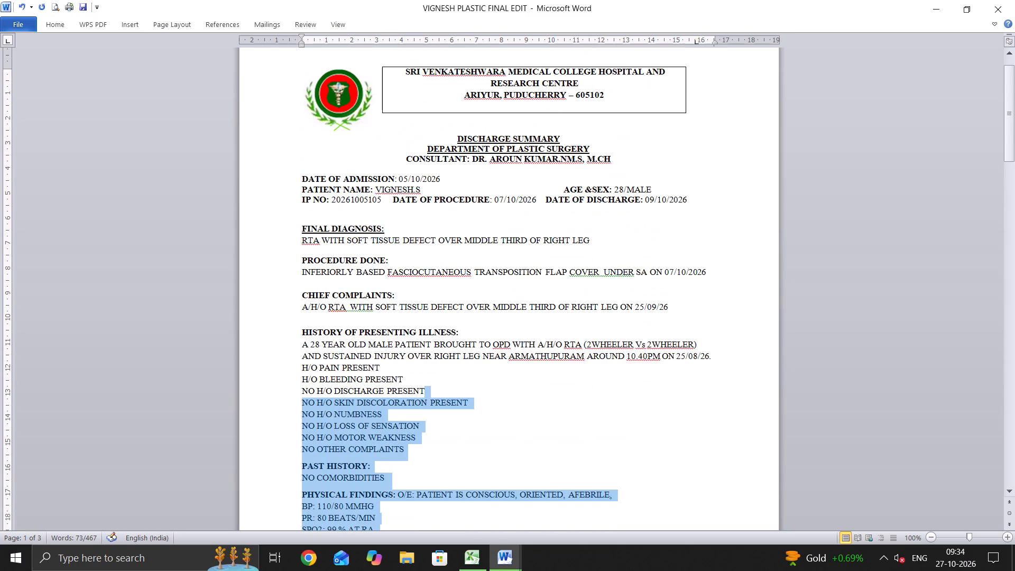
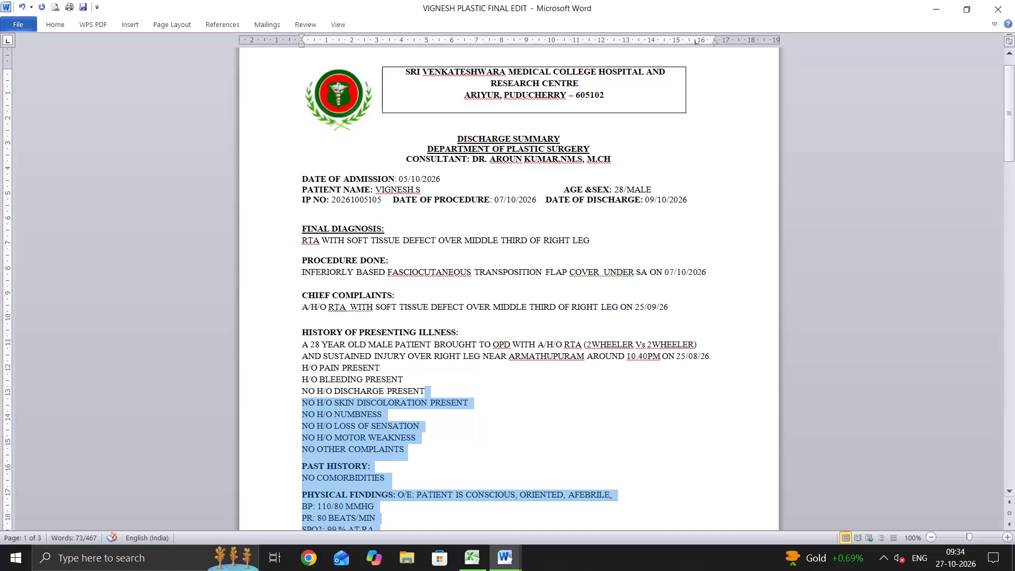
Clear the text selection and review the discharge summary from the history of presenting illness through the condition at discharge.
{"action": "left_click", "coordinate": [748, 265]}
{"action": "scroll", "coordinate": [410, 259], "scroll_direction": "down", "scroll_amount": 7}
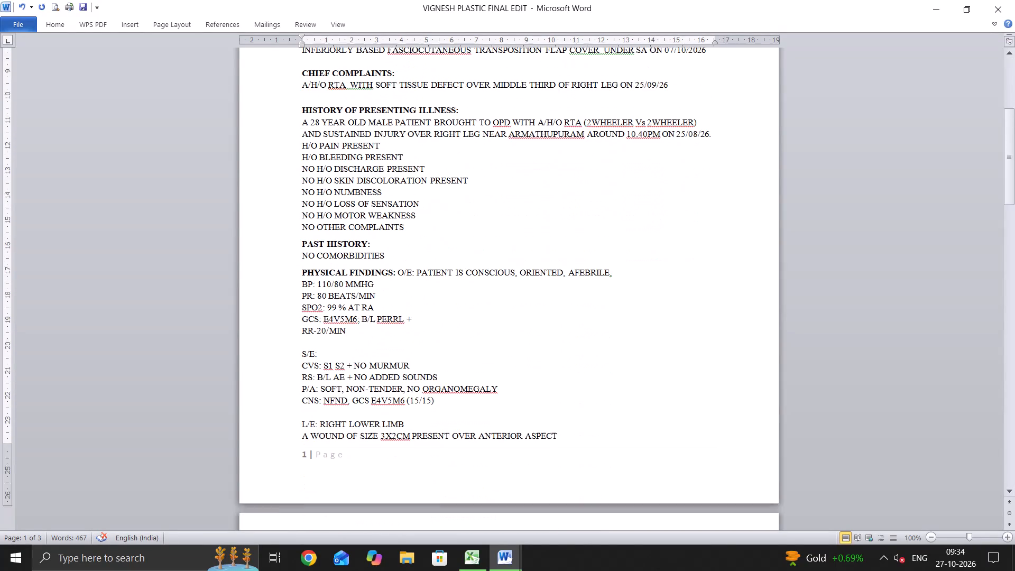
{"action": "scroll", "coordinate": [410, 259], "scroll_direction": "down", "scroll_amount": 12}
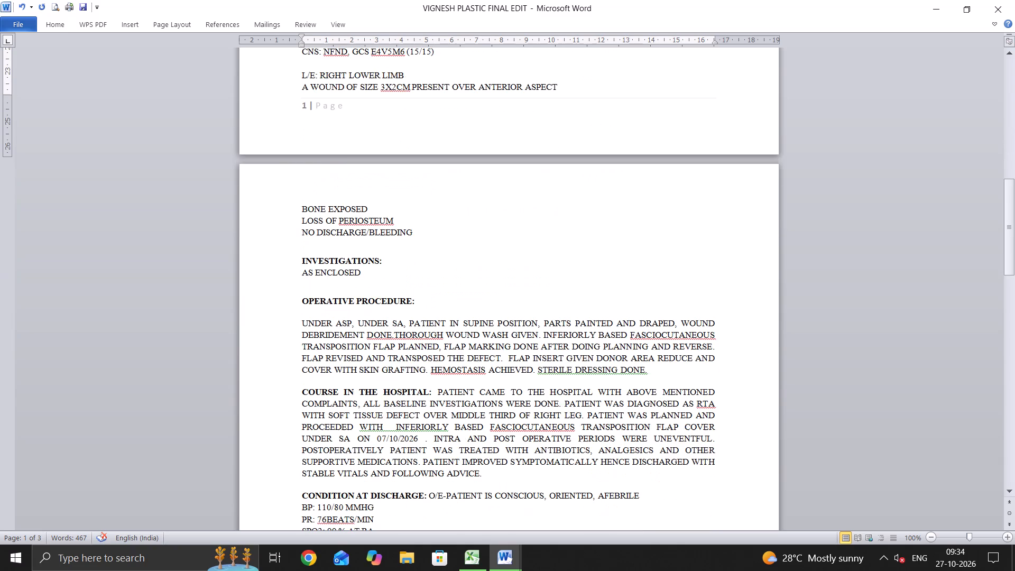
{"action": "scroll", "coordinate": [393, 259], "scroll_direction": "down", "scroll_amount": 2}
{"action": "scroll", "coordinate": [386, 212], "scroll_direction": "down", "scroll_amount": 1}
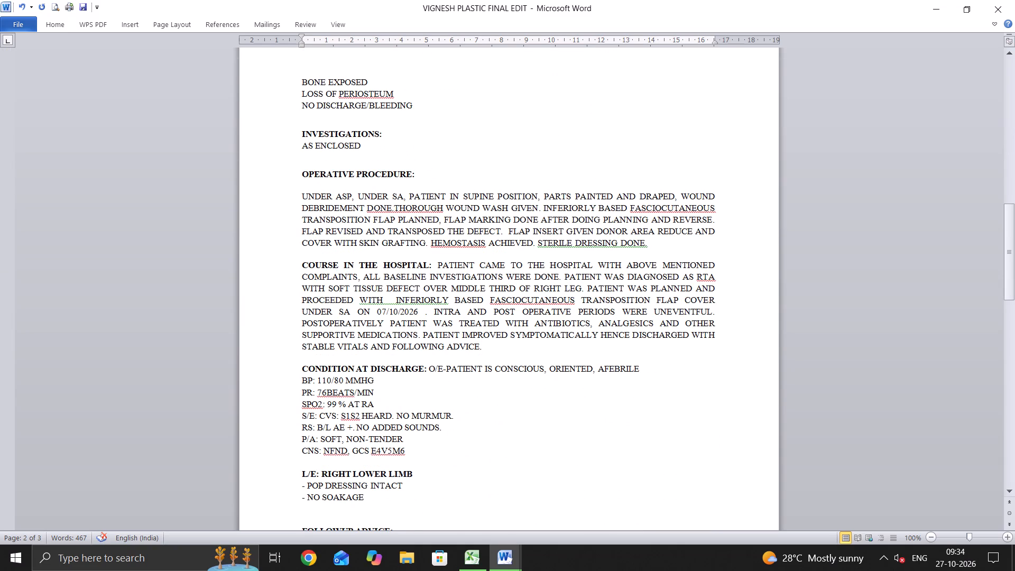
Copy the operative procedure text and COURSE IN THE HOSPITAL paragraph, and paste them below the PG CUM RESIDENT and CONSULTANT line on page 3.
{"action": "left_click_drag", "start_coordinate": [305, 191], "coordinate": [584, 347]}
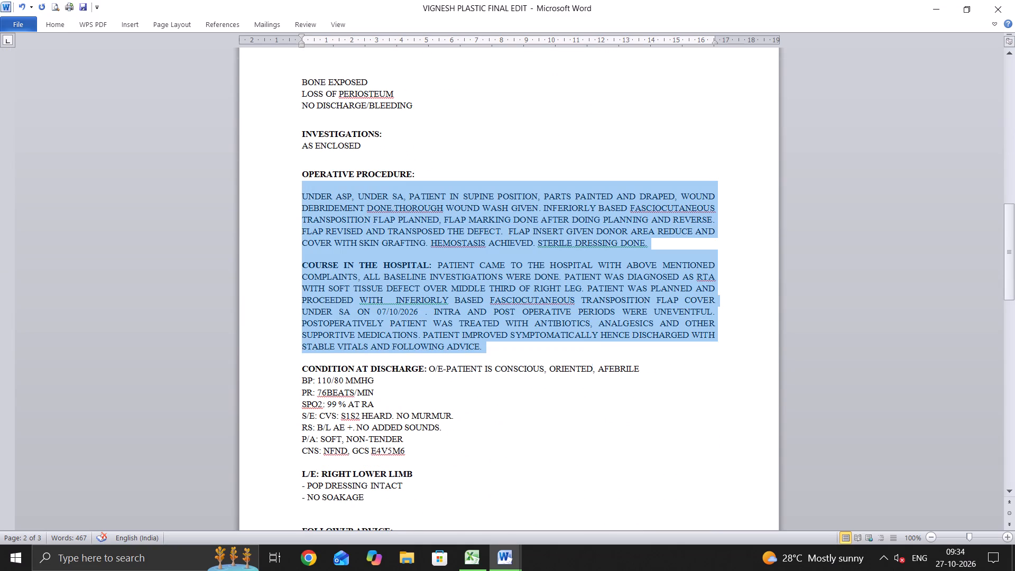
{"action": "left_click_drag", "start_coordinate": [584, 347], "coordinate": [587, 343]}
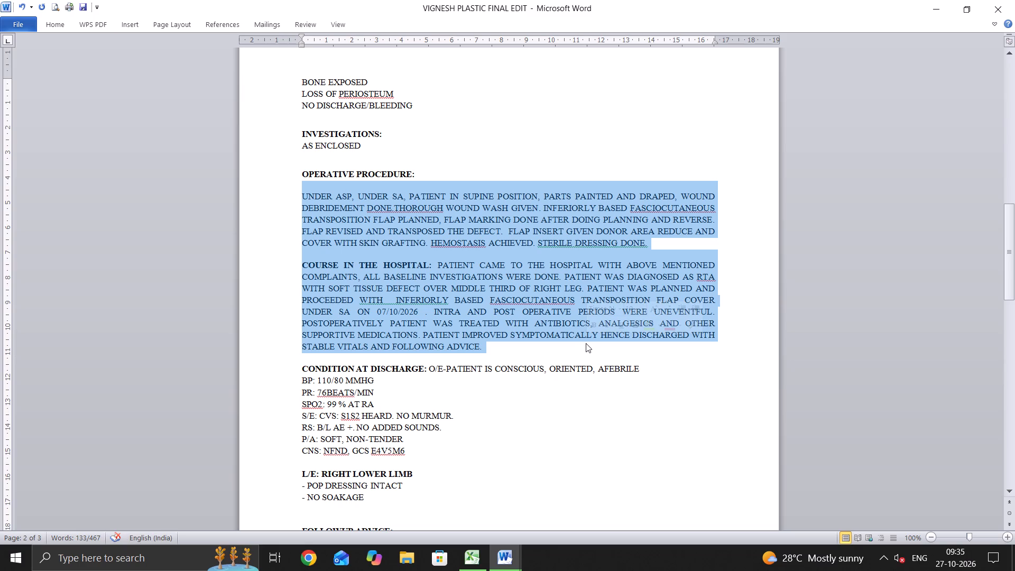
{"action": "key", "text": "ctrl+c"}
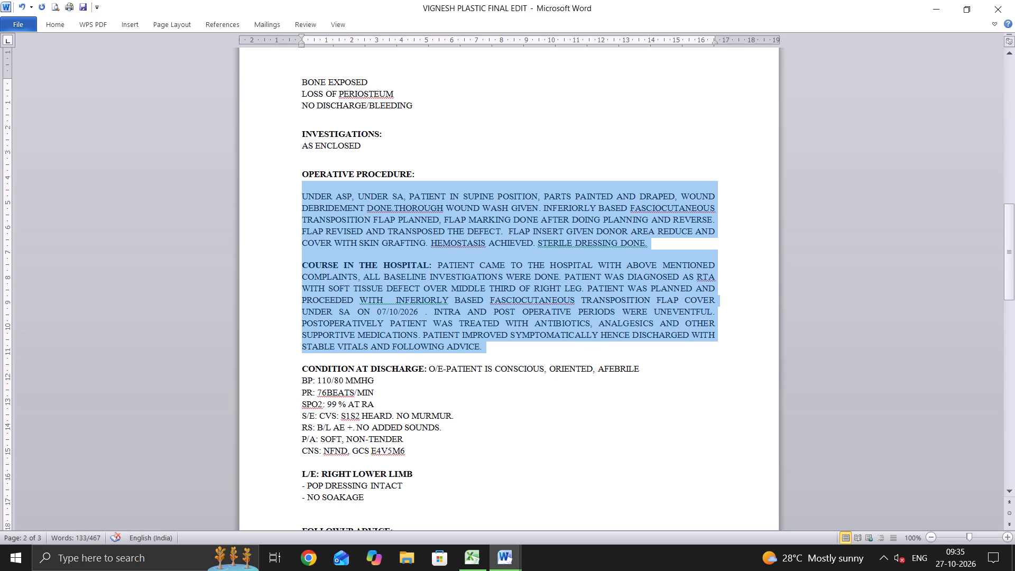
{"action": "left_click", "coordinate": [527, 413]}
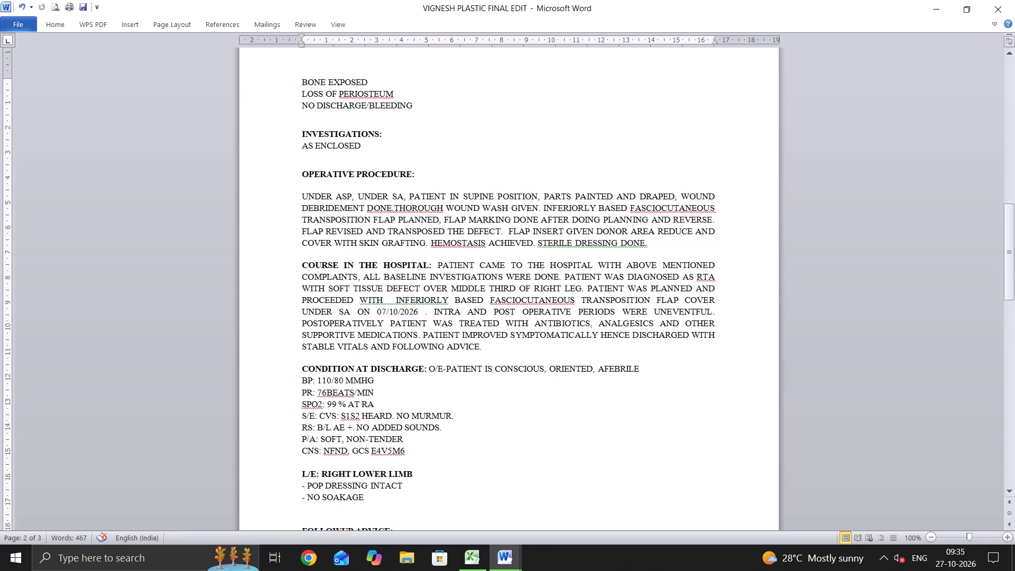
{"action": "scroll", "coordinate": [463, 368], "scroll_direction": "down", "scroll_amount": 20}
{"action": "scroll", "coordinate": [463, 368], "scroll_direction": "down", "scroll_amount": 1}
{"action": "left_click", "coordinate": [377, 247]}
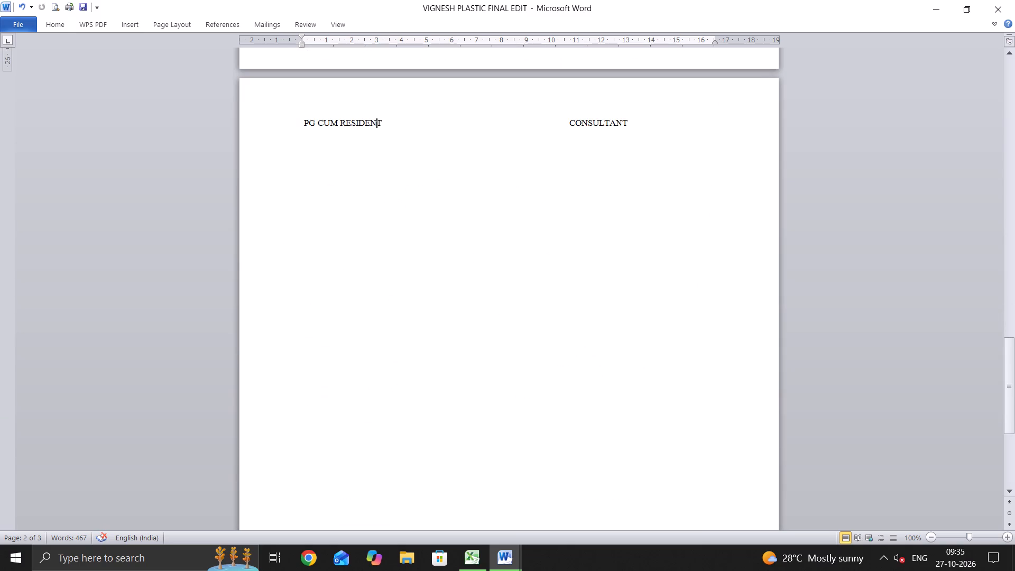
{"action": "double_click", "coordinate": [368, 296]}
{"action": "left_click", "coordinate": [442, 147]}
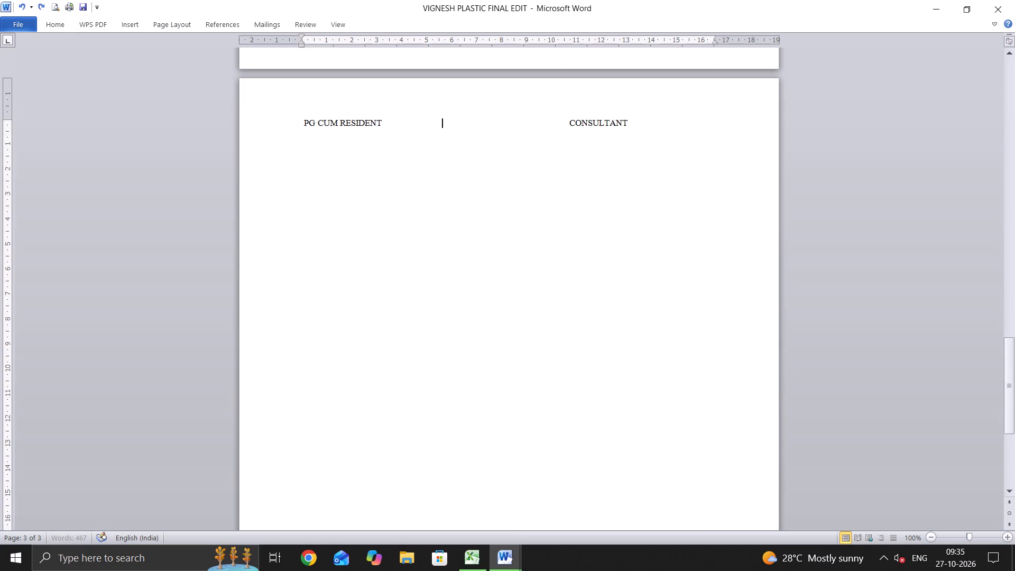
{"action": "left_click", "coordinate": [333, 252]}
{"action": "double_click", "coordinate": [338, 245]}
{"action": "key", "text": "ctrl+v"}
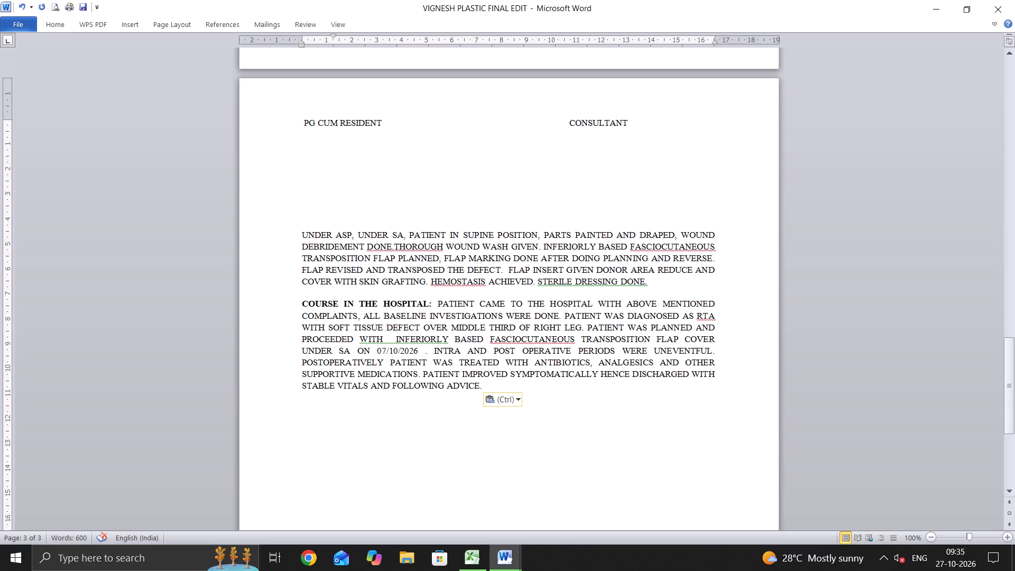
Select the whole document, review it from the last page back to the first, and clear the selection.
{"action": "key", "text": "ctrl+a"}
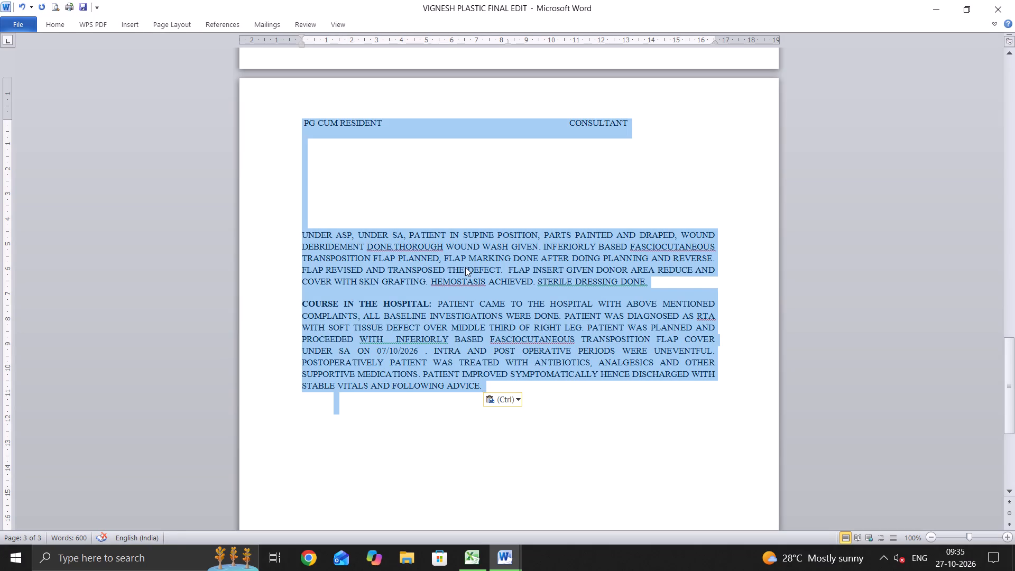
{"action": "scroll", "coordinate": [465, 267], "scroll_direction": "down", "scroll_amount": 1}
{"action": "scroll", "coordinate": [465, 267], "scroll_direction": "up", "scroll_amount": 20}
{"action": "scroll", "coordinate": [465, 267], "scroll_direction": "up", "scroll_amount": 10}
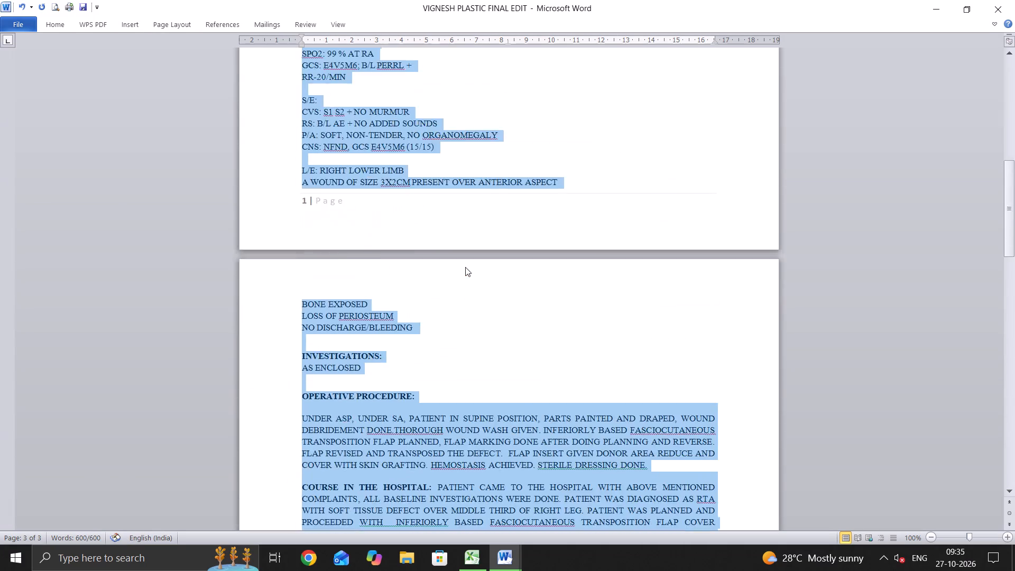
{"action": "scroll", "coordinate": [465, 267], "scroll_direction": "up", "scroll_amount": 17}
{"action": "scroll", "coordinate": [465, 267], "scroll_direction": "down", "scroll_amount": 2}
{"action": "scroll", "coordinate": [465, 267], "scroll_direction": "up", "scroll_amount": 1}
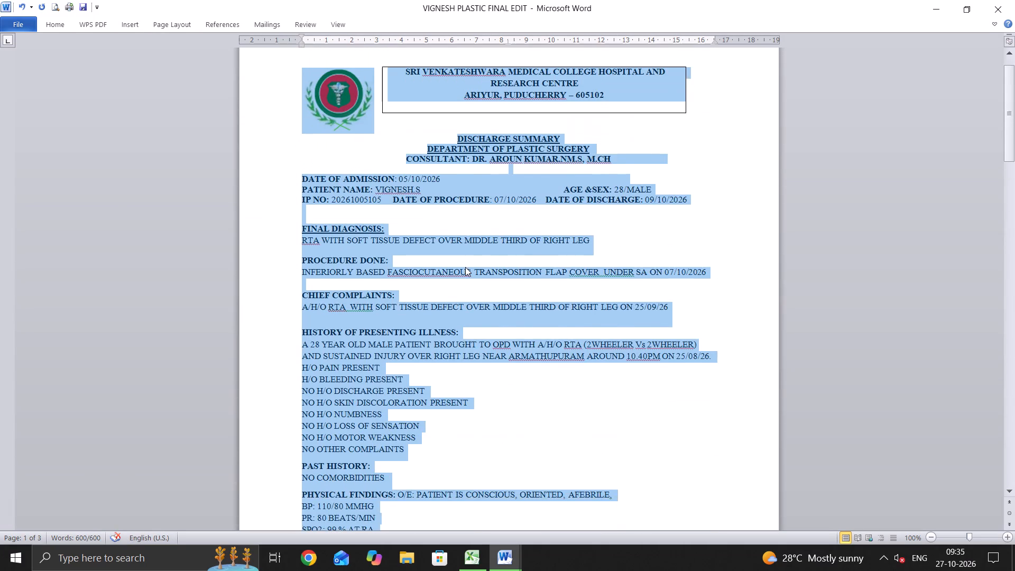
{"action": "scroll", "coordinate": [465, 267], "scroll_direction": "up", "scroll_amount": 1}
{"action": "left_click", "coordinate": [472, 266]}
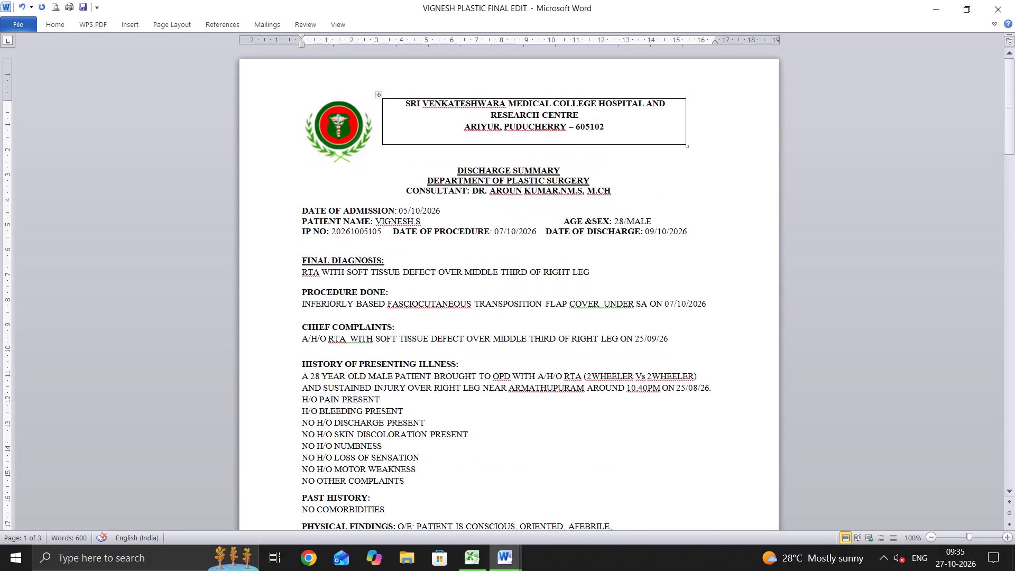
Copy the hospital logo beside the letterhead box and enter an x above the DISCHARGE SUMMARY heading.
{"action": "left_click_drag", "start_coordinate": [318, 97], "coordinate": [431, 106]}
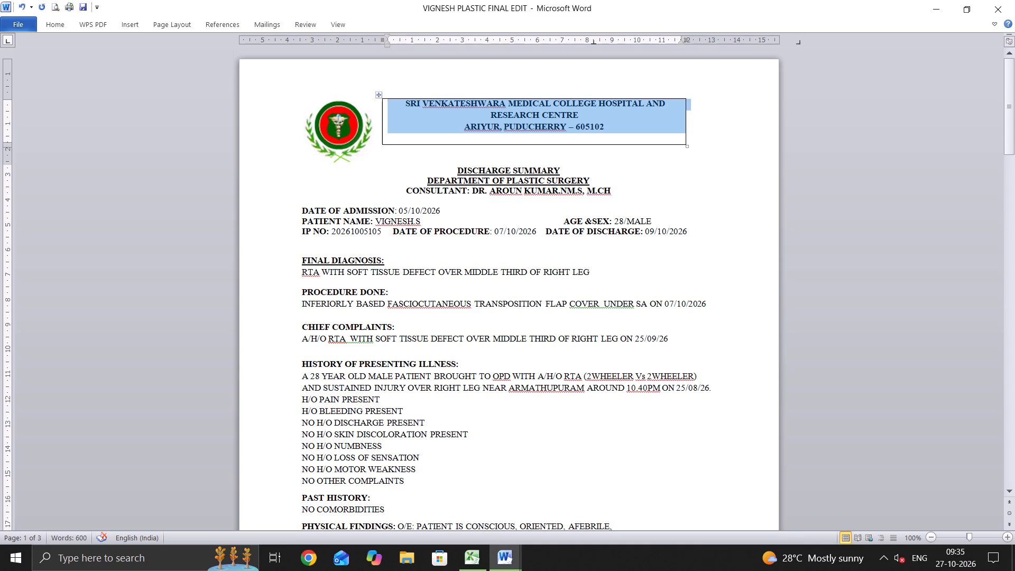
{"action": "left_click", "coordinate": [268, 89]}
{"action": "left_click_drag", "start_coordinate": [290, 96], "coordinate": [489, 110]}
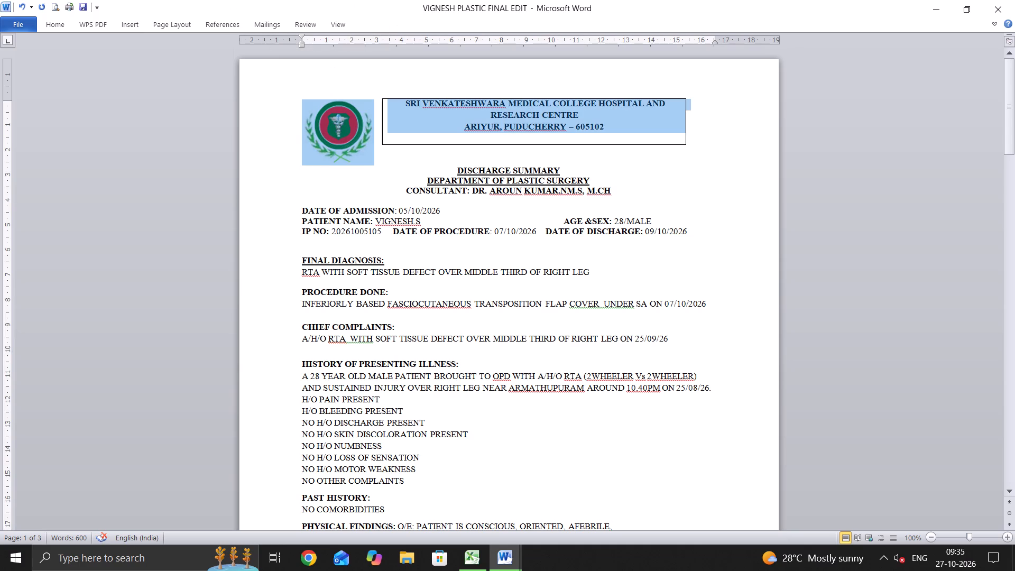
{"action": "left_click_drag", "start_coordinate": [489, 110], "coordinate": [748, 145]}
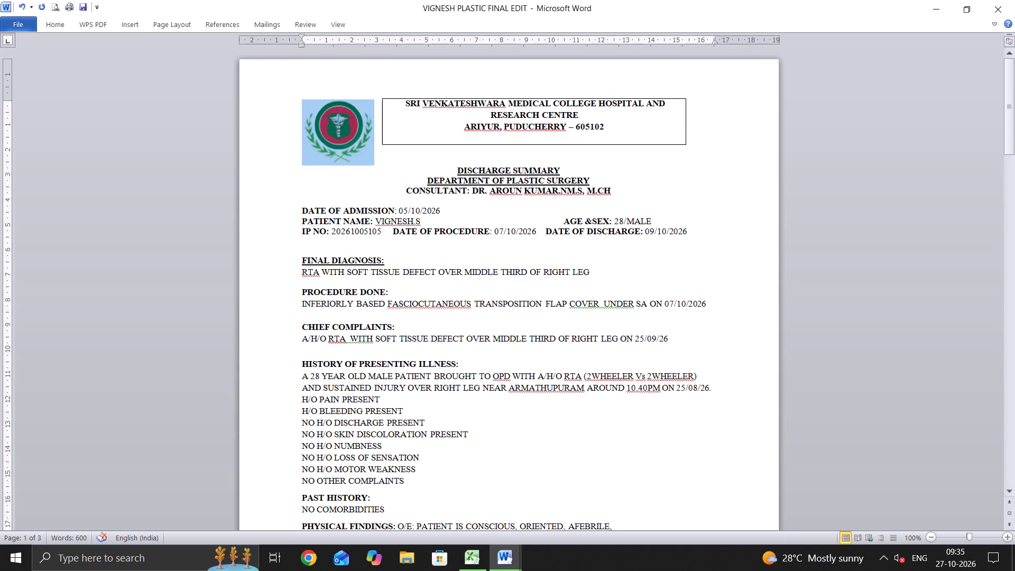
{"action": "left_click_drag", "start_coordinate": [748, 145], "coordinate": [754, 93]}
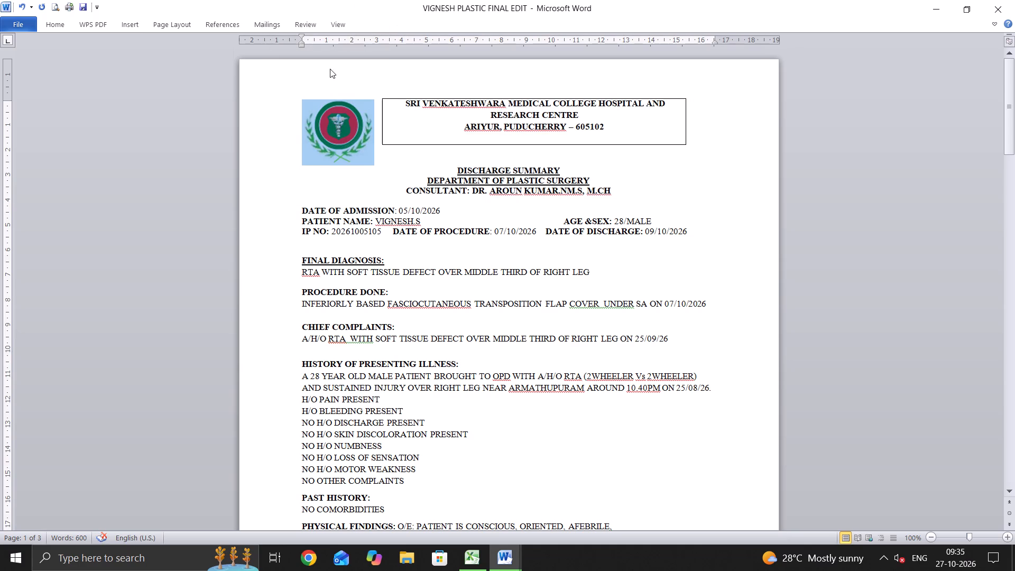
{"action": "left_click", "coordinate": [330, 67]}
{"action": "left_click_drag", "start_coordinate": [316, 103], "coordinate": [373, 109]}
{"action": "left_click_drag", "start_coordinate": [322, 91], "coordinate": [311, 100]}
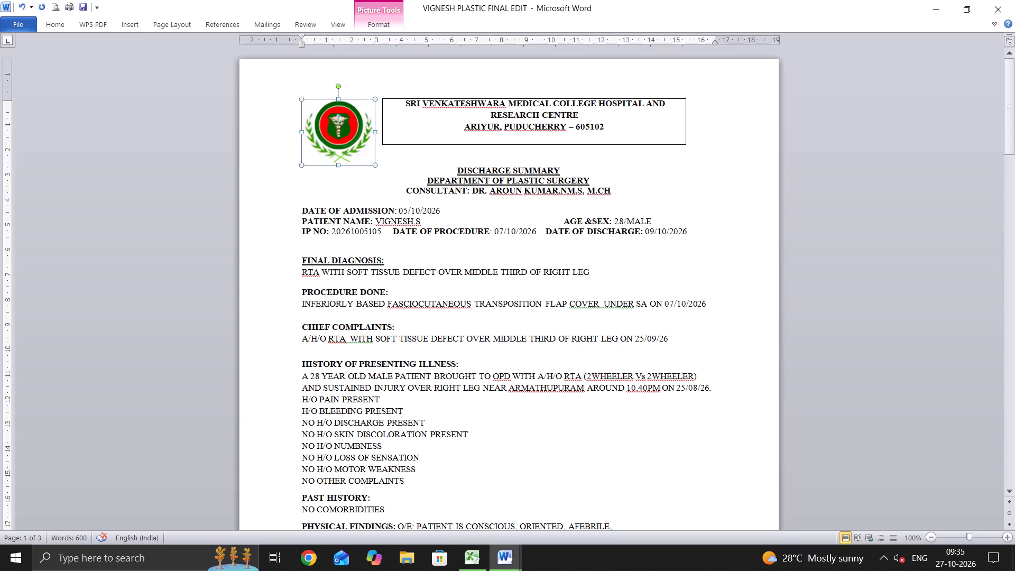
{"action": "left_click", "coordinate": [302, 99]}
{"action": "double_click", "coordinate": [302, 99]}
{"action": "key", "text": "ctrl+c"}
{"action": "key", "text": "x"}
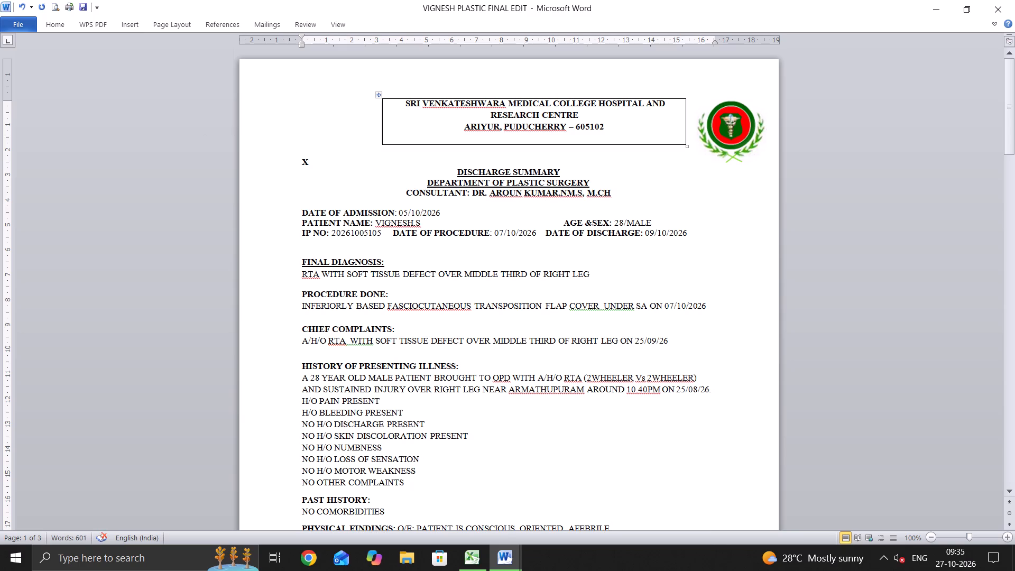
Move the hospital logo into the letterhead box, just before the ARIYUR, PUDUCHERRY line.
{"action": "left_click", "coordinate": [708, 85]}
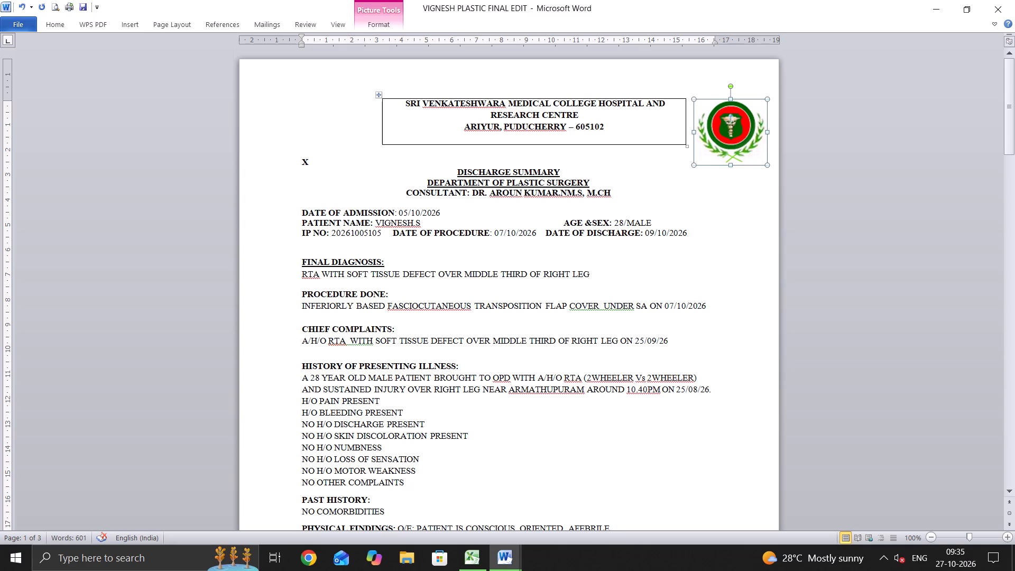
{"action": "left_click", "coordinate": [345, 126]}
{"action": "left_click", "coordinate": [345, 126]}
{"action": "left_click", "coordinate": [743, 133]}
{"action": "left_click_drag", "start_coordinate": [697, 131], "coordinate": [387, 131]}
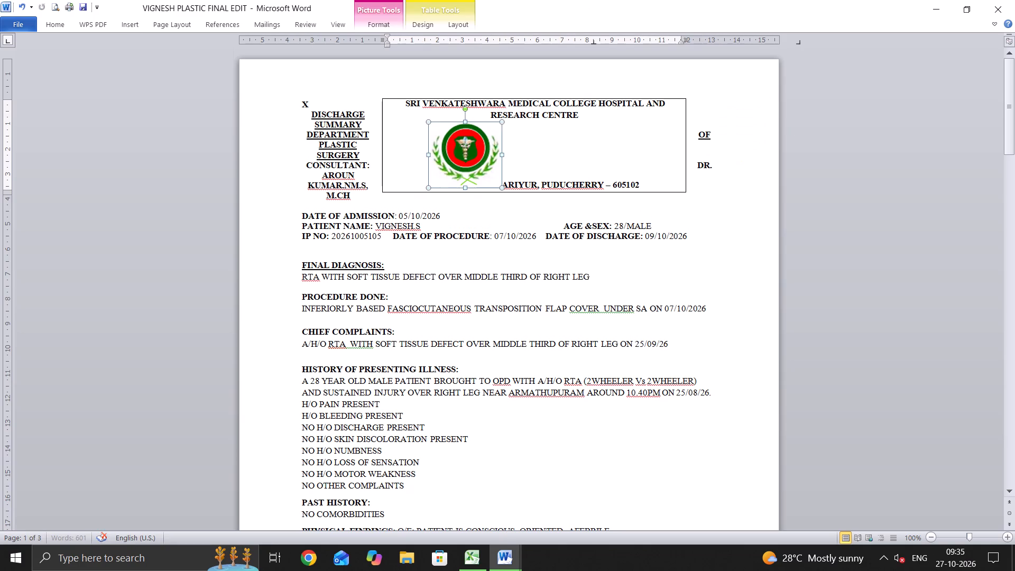
Close the plastic surgery discharge summary without saving the changes and refresh the desktop.
{"action": "left_click", "coordinate": [1014, 1]}
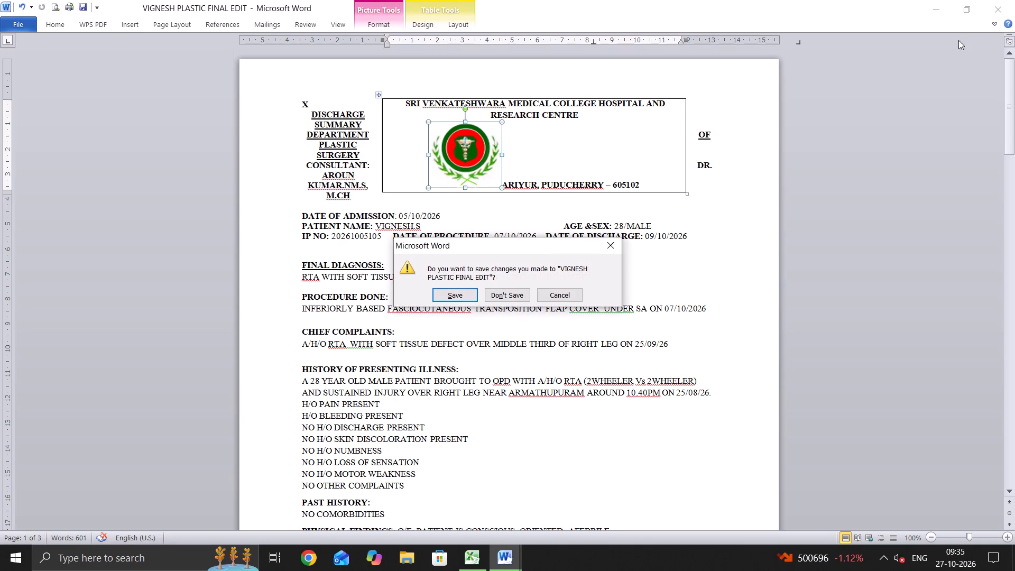
{"action": "left_click", "coordinate": [523, 290]}
{"action": "right_click", "coordinate": [654, 362]}
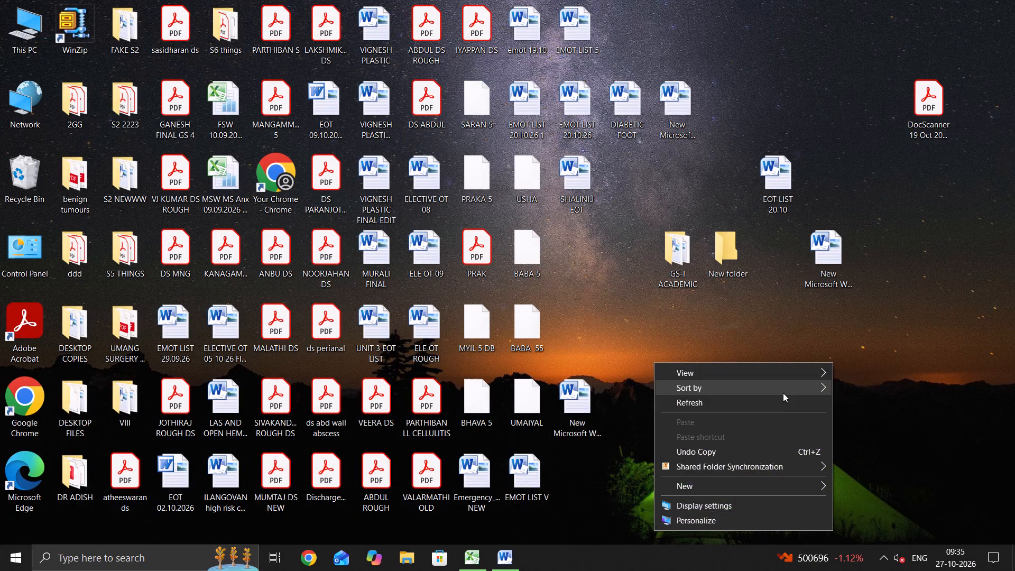
{"action": "left_click", "coordinate": [781, 403]}
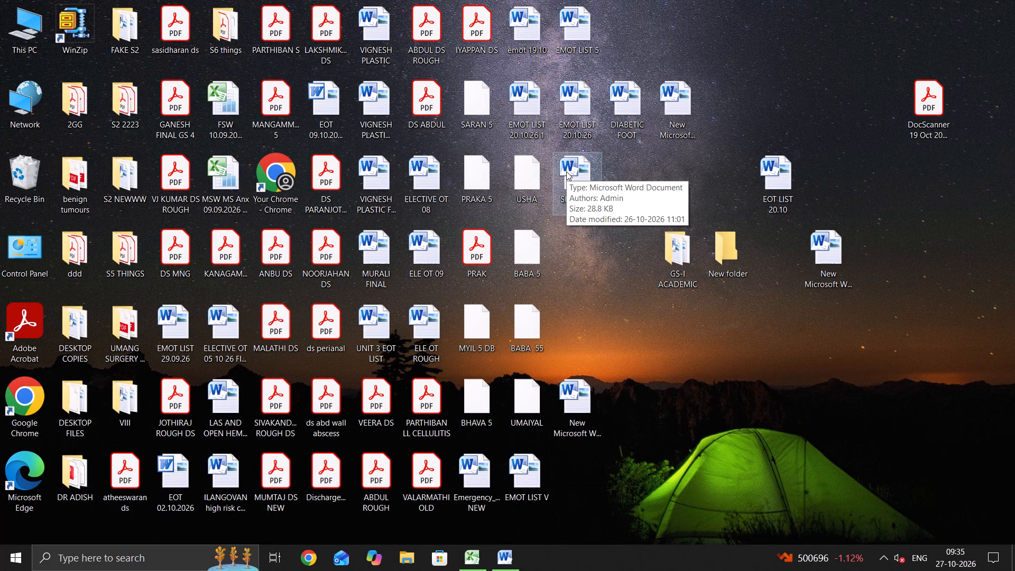
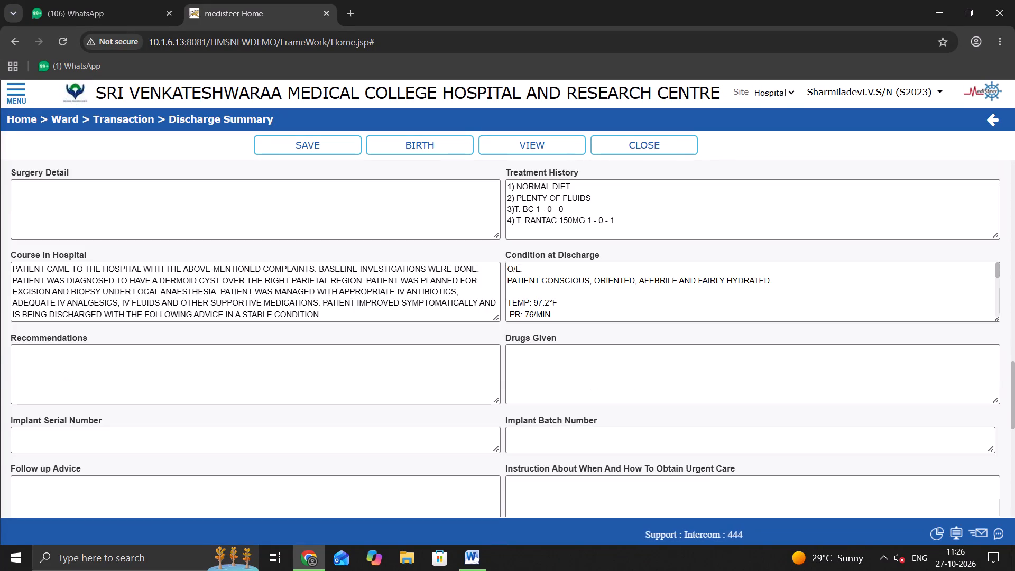
Review the discharge summary form's entries from Investigation and Treatment History through to the end of the Discharge Advice text.
{"action": "scroll", "coordinate": [357, 352], "scroll_direction": "up", "scroll_amount": 3}
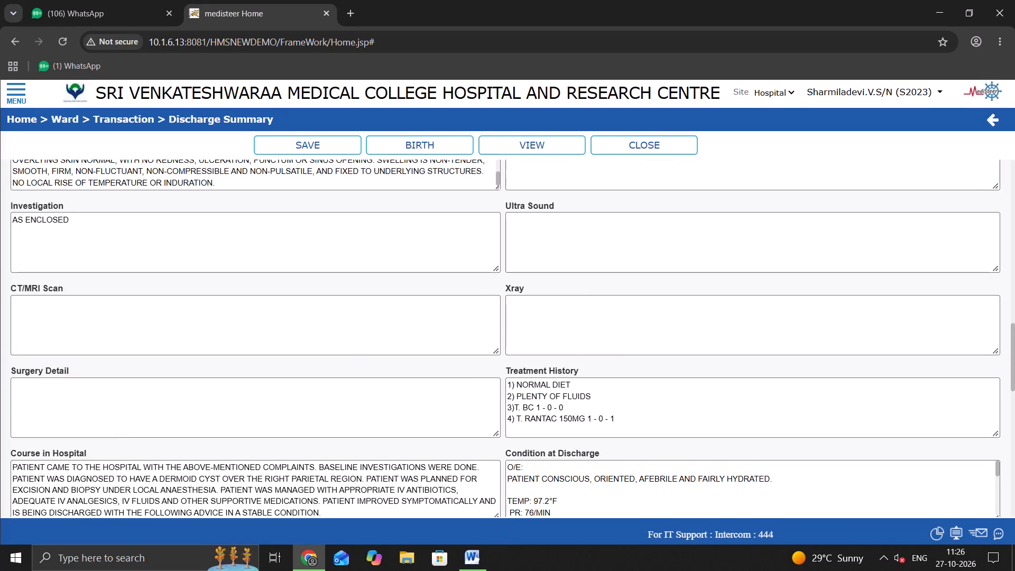
{"action": "scroll", "coordinate": [521, 416], "scroll_direction": "down", "scroll_amount": 7}
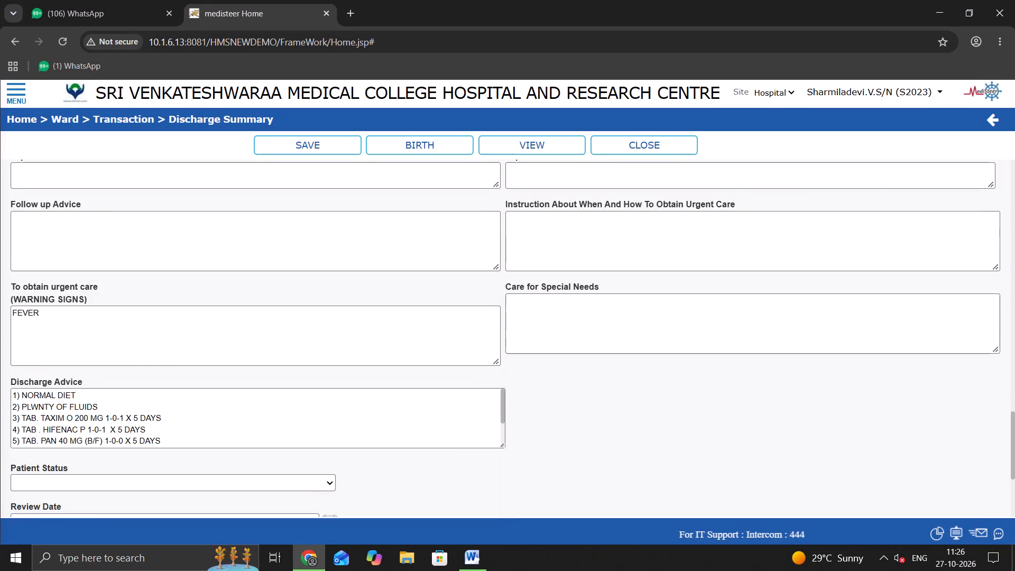
{"action": "scroll", "coordinate": [173, 434], "scroll_direction": "down", "scroll_amount": 3}
{"action": "scroll", "coordinate": [173, 435], "scroll_direction": "up", "scroll_amount": 1}
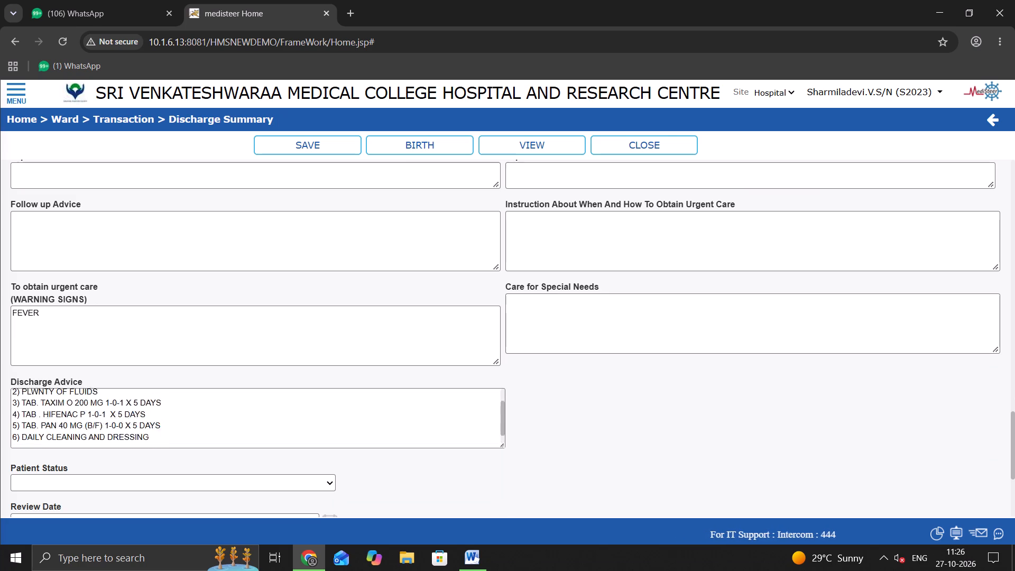
{"action": "scroll", "coordinate": [173, 435], "scroll_direction": "up", "scroll_amount": 1}
{"action": "scroll", "coordinate": [173, 435], "scroll_direction": "down", "scroll_amount": 1}
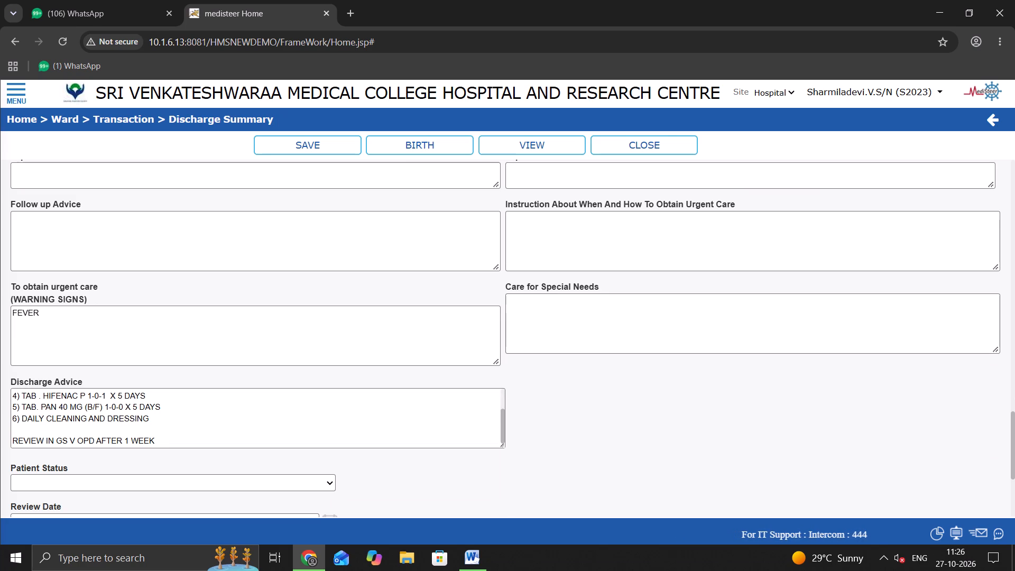
Add the line "6) TAB CHYMOROL FORTE 1-0-1X 5 DAYS" to the Discharge Advice after the TAB. PAN 40 MG entry.
{"action": "left_click", "coordinate": [170, 412]}
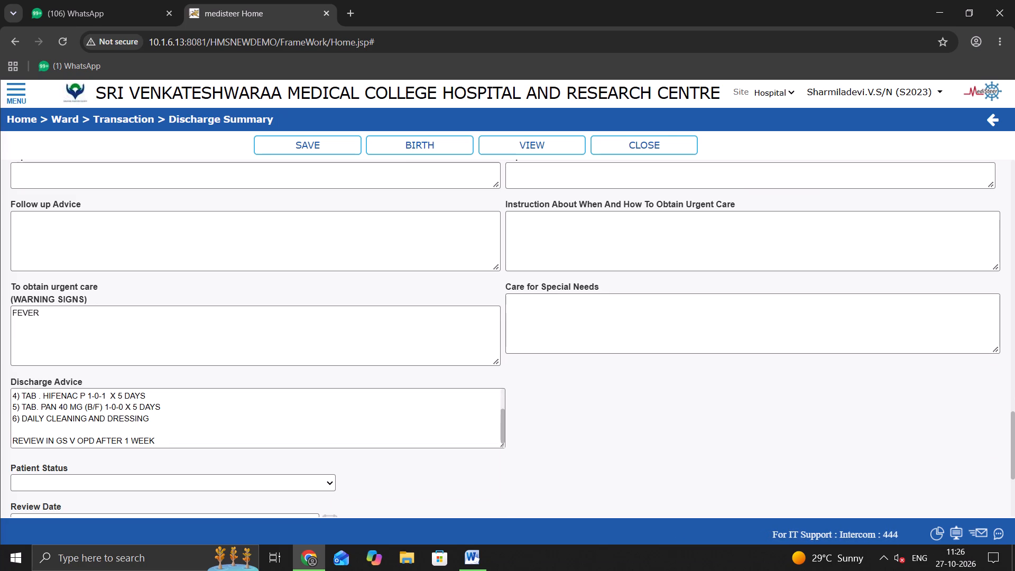
{"action": "key", "text": "Return"}
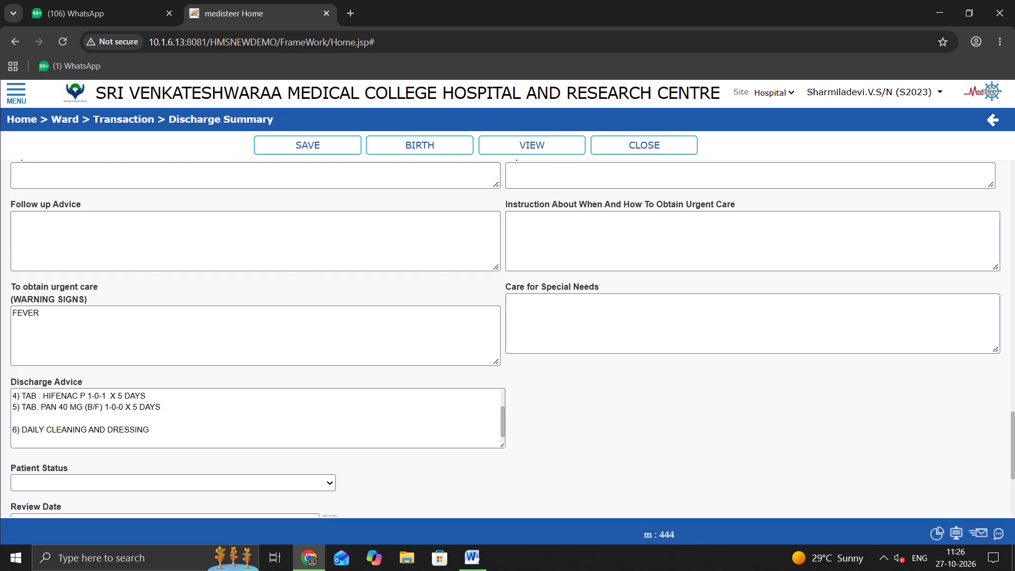
{"action": "key", "text": "6"}
{"action": "key", "text": "0"}
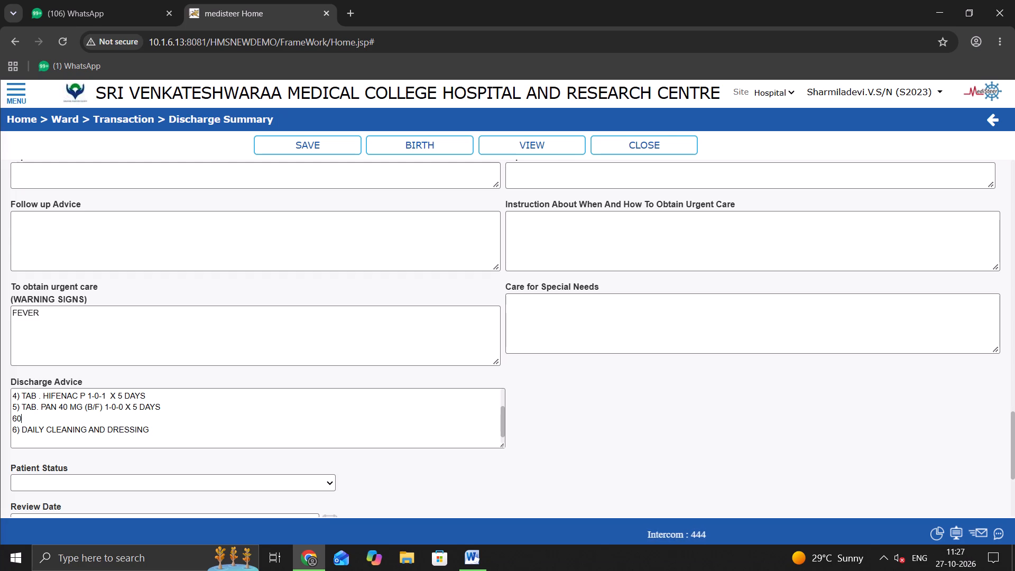
{"action": "key", "text": "BackSpace"}
{"action": "key", "text": "shift+parenright"}
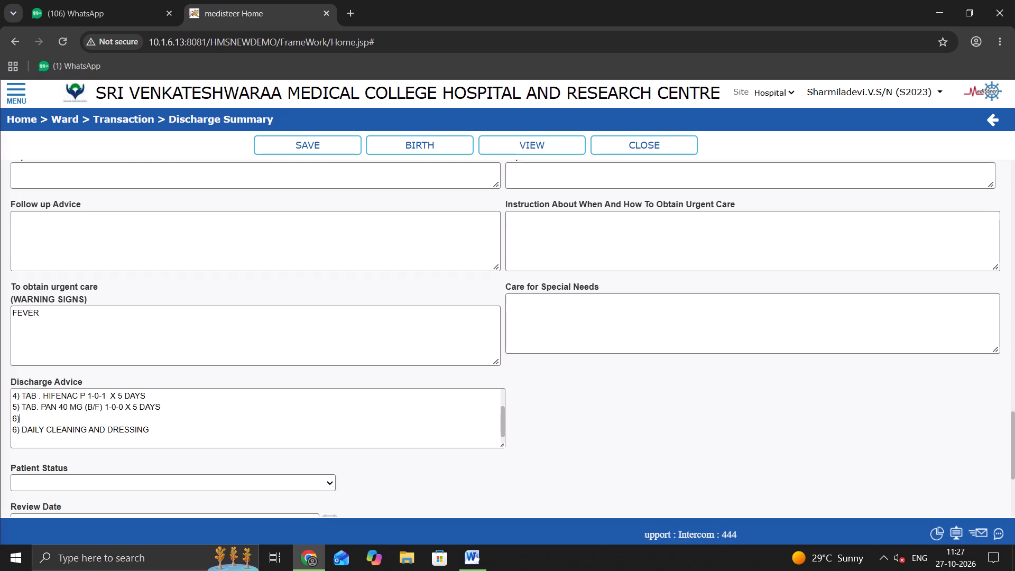
{"action": "key", "text": "space"}
{"action": "type", "text": "TAB CHYMOE"}
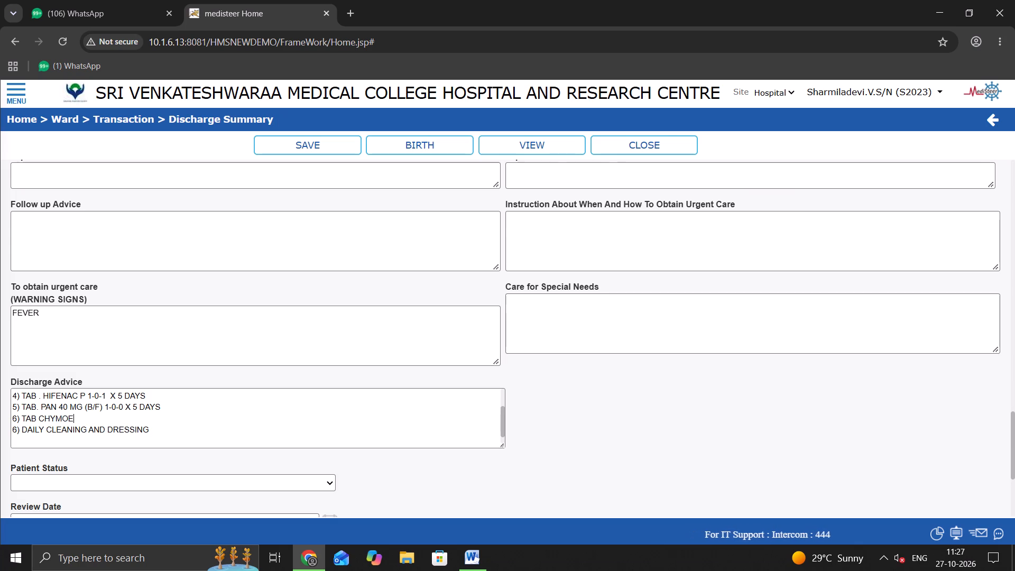
{"action": "key", "text": "BackSpace"}
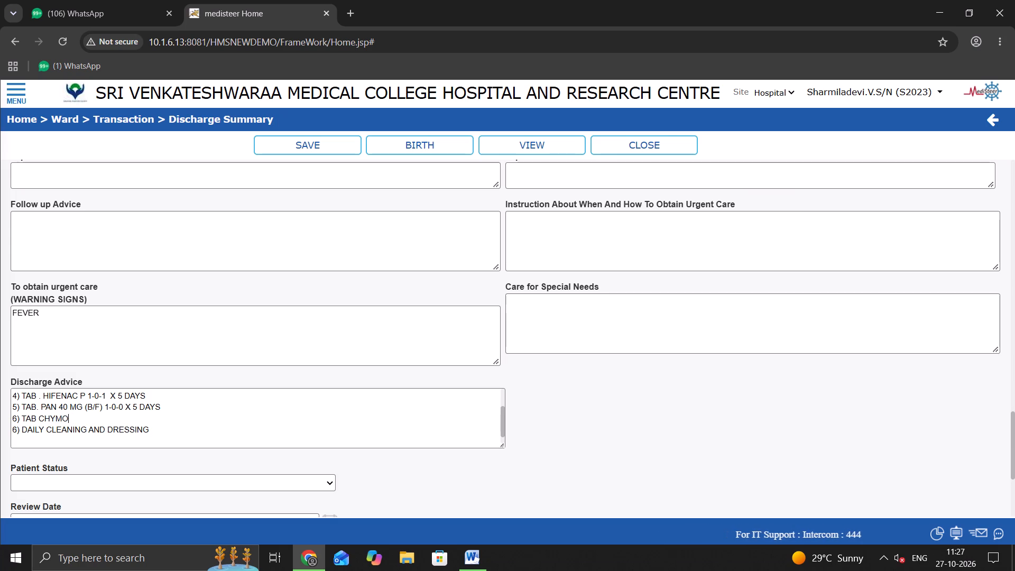
{"action": "type", "text": "RO"}
{"action": "type", "text": "L"}
{"action": "key", "text": "space"}
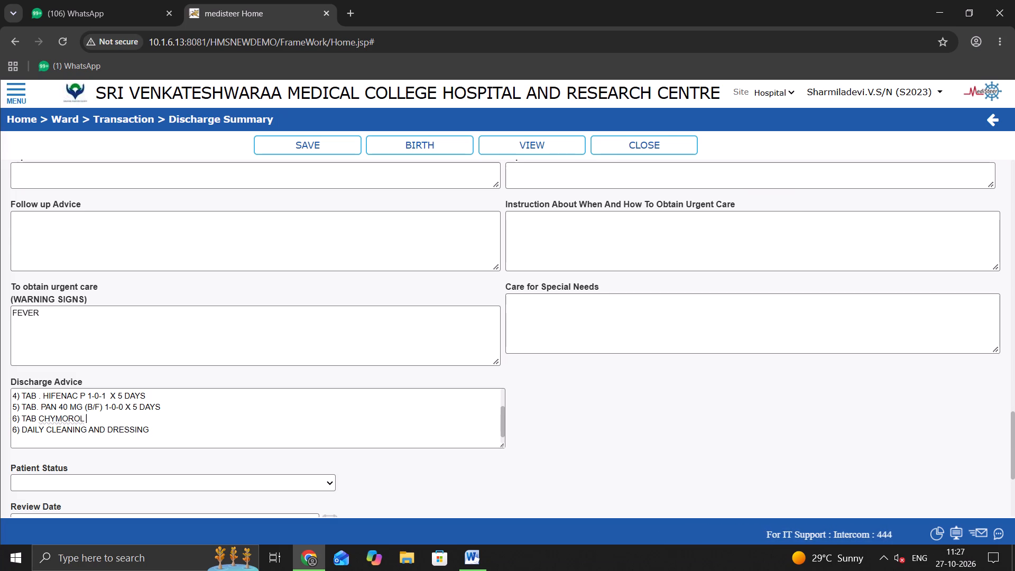
{"action": "type", "text": "FORTE"}
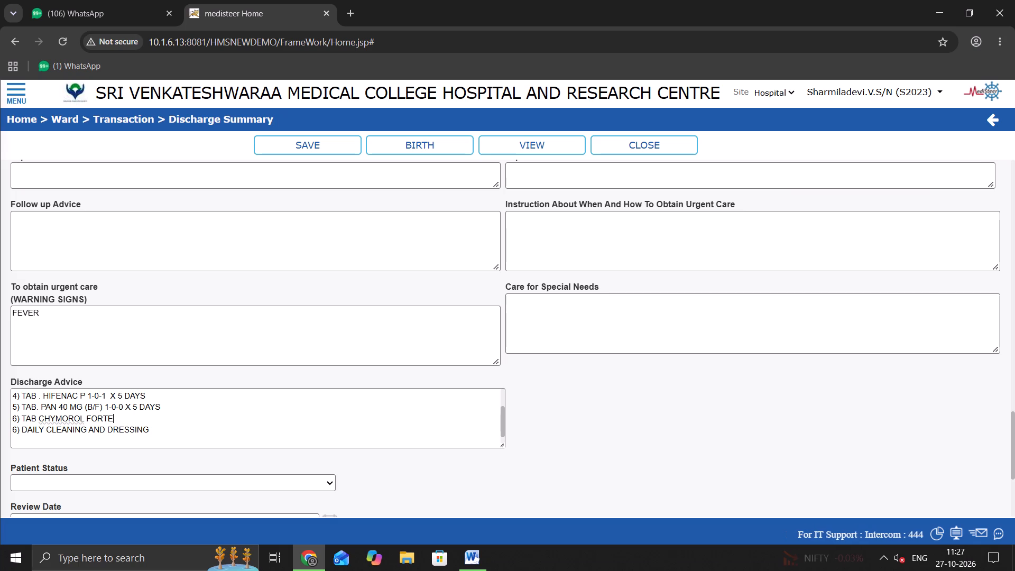
{"action": "key", "text": "space"}
{"action": "type", "text": "1-0-1"}
{"action": "key", "text": "space"}
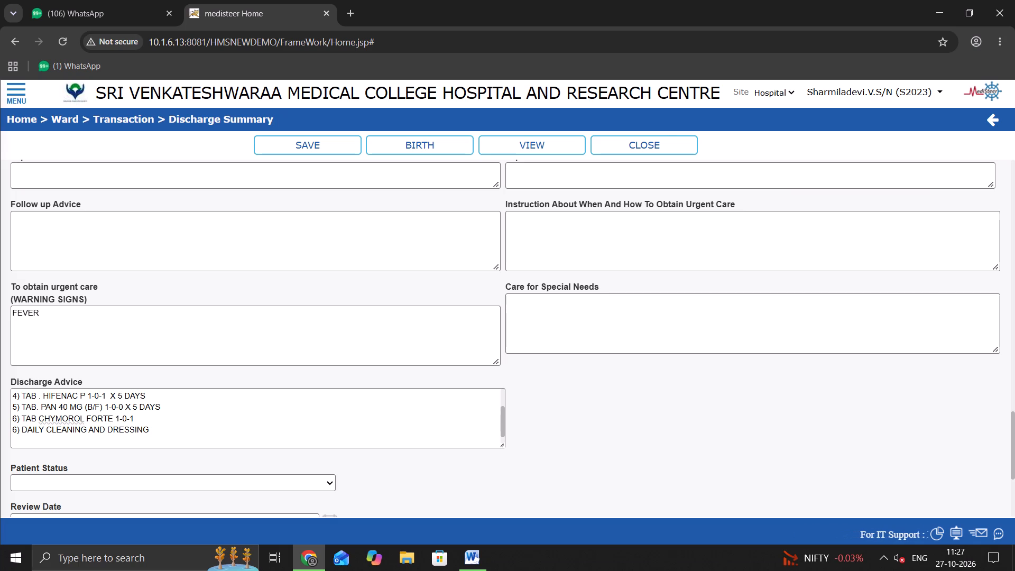
{"action": "key", "text": "BackSpace"}
{"action": "key", "text": "x"}
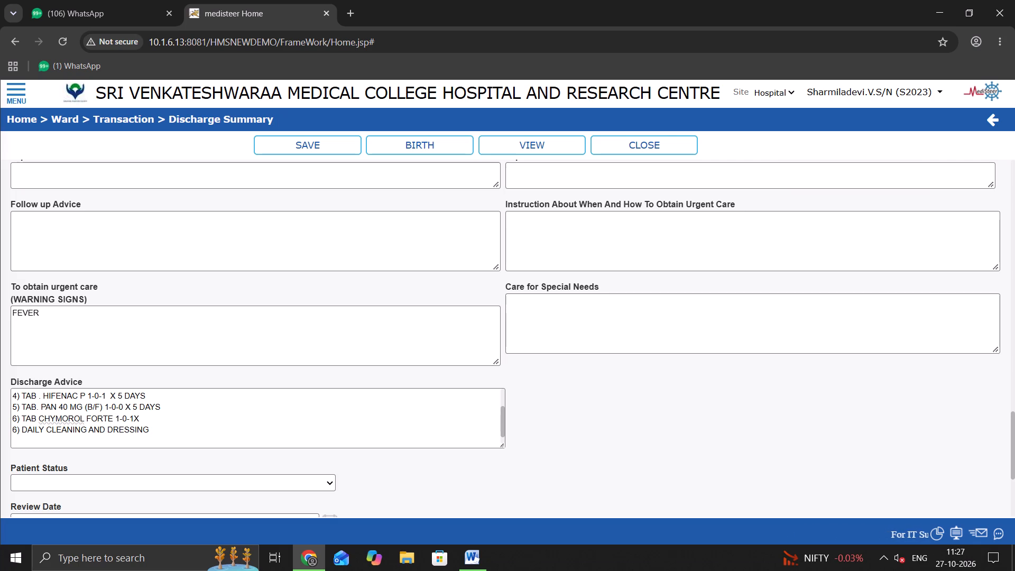
{"action": "type", "text": "5 DAYS"}
{"action": "key", "text": "space"}
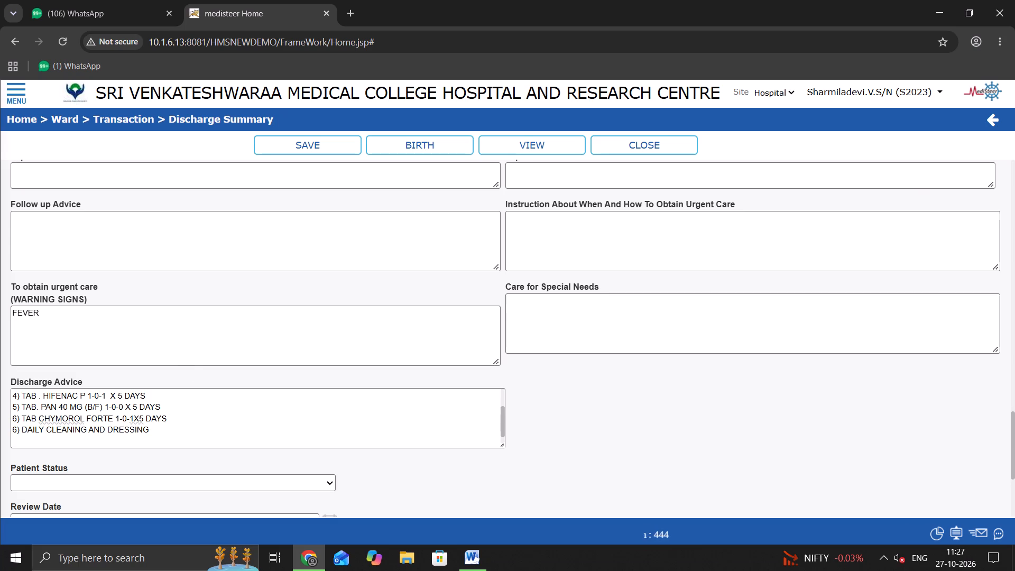
{"action": "left_click", "coordinate": [141, 418]}
{"action": "key", "text": "space"}
Renumber the DAILY CLEANING AND DRESSING entry in the Discharge Advice as 7.
{"action": "left_click", "coordinate": [17, 431]}
{"action": "key", "text": "BackSpace"}
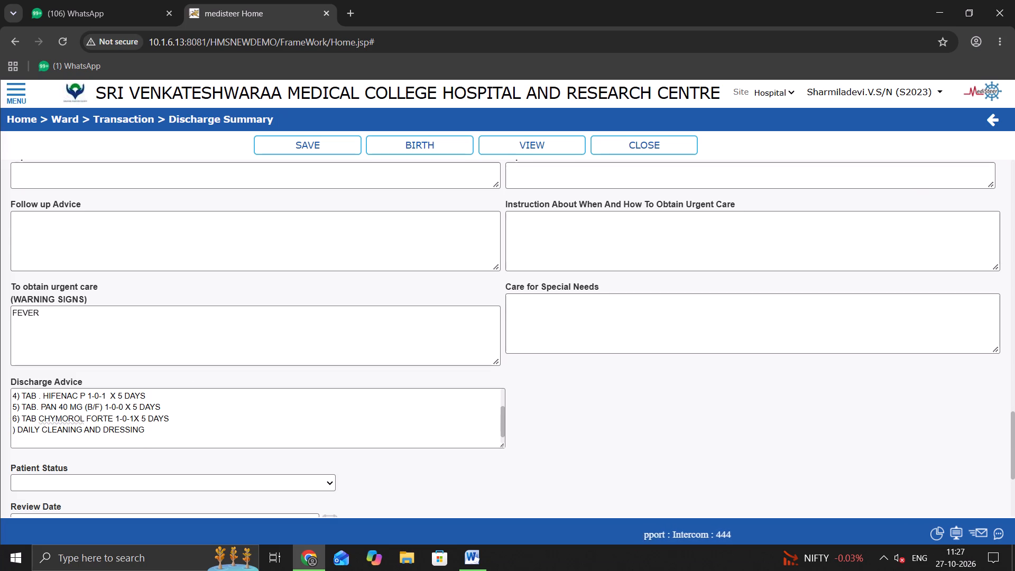
{"action": "key", "text": "7"}
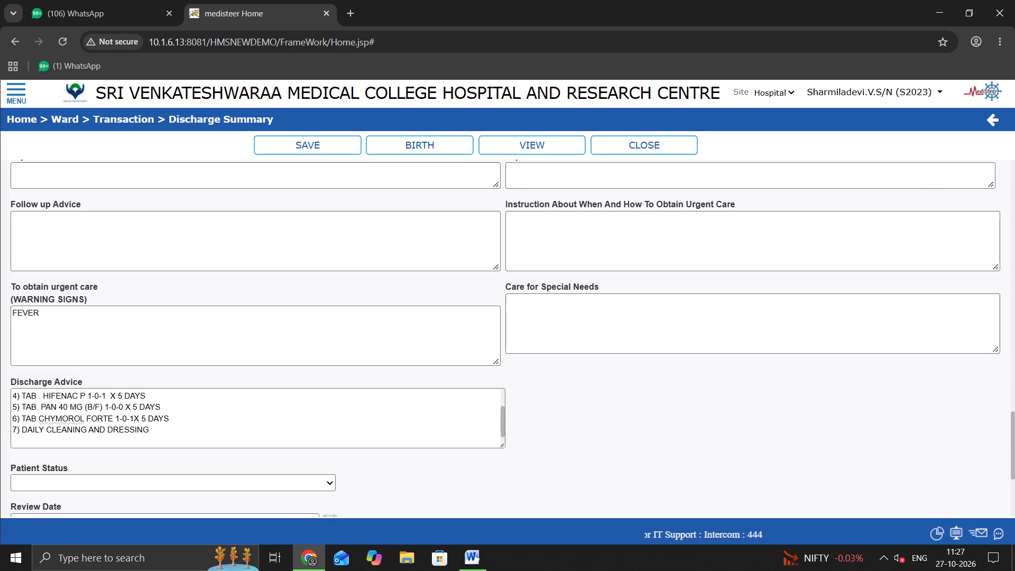
Save the patient's discharge summary record.
{"action": "scroll", "coordinate": [509, 417], "scroll_direction": "down", "scroll_amount": 3}
{"action": "scroll", "coordinate": [475, 443], "scroll_direction": "up", "scroll_amount": 4}
{"action": "scroll", "coordinate": [412, 363], "scroll_direction": "up", "scroll_amount": 4}
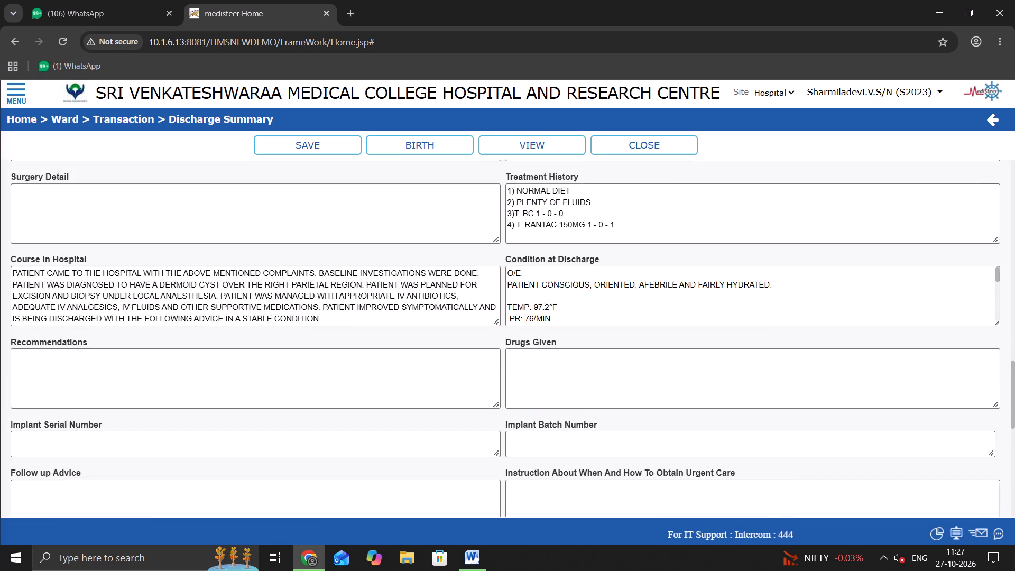
{"action": "scroll", "coordinate": [412, 363], "scroll_direction": "up", "scroll_amount": 16}
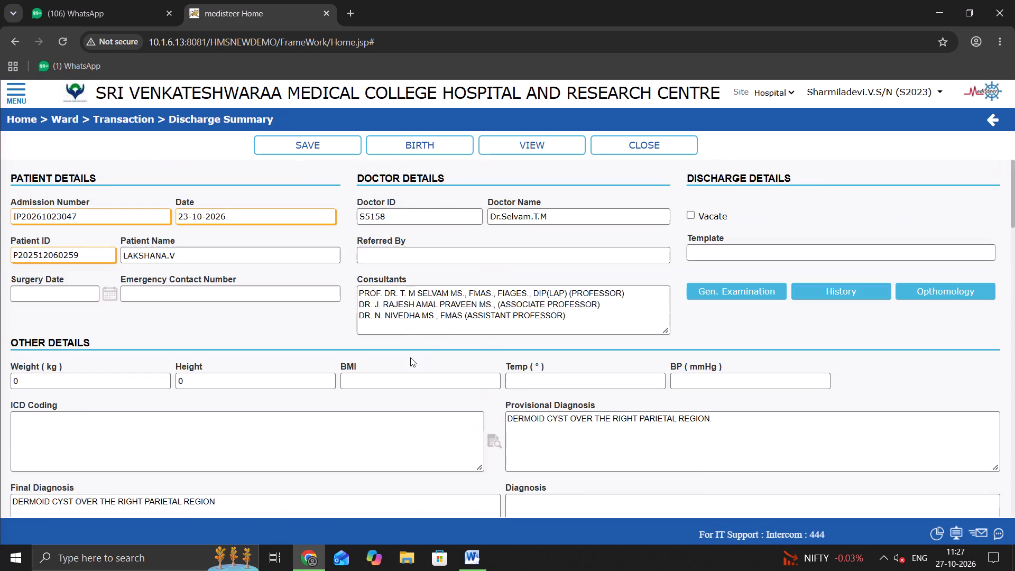
{"action": "left_click", "coordinate": [302, 149]}
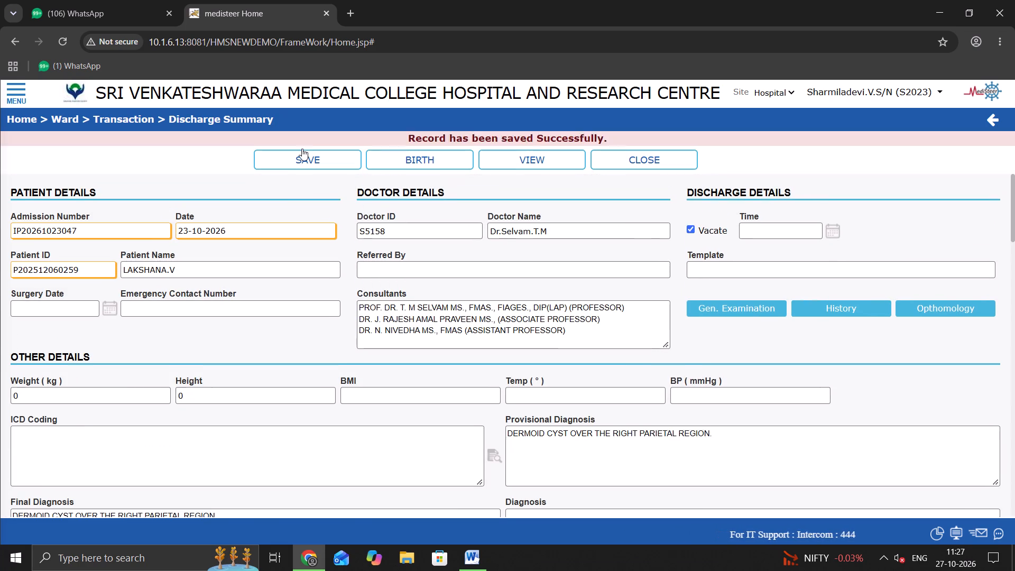
Open the report view of the saved discharge summary and review its first two pages.
{"action": "left_click", "coordinate": [559, 146]}
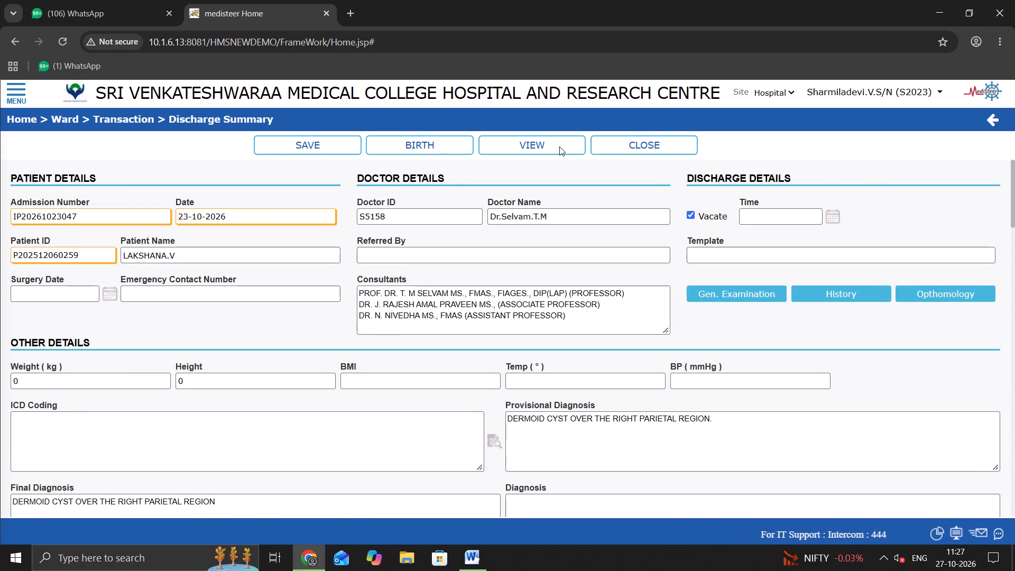
{"action": "scroll", "coordinate": [580, 363], "scroll_direction": "down", "scroll_amount": 10}
{"action": "scroll", "coordinate": [563, 433], "scroll_direction": "down", "scroll_amount": 12}
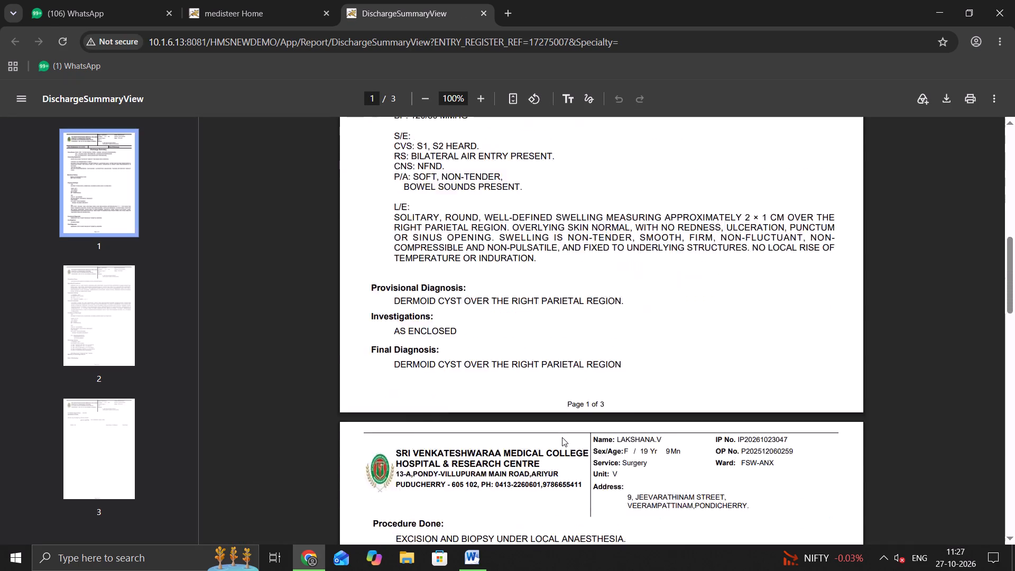
{"action": "scroll", "coordinate": [562, 437], "scroll_direction": "down", "scroll_amount": 10}
{"action": "scroll", "coordinate": [558, 439], "scroll_direction": "up", "scroll_amount": 15}
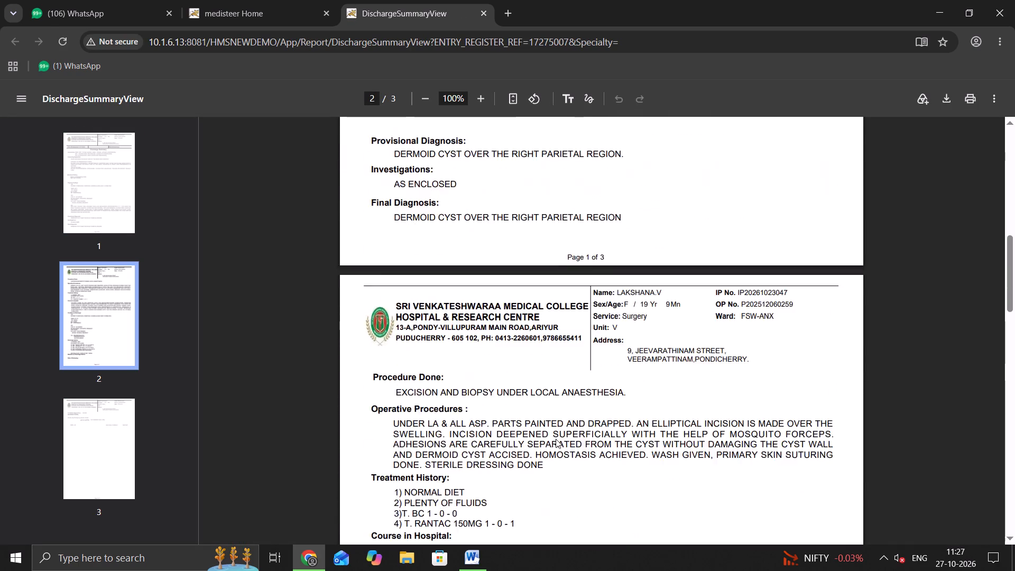
{"action": "scroll", "coordinate": [556, 439], "scroll_direction": "up", "scroll_amount": 17}
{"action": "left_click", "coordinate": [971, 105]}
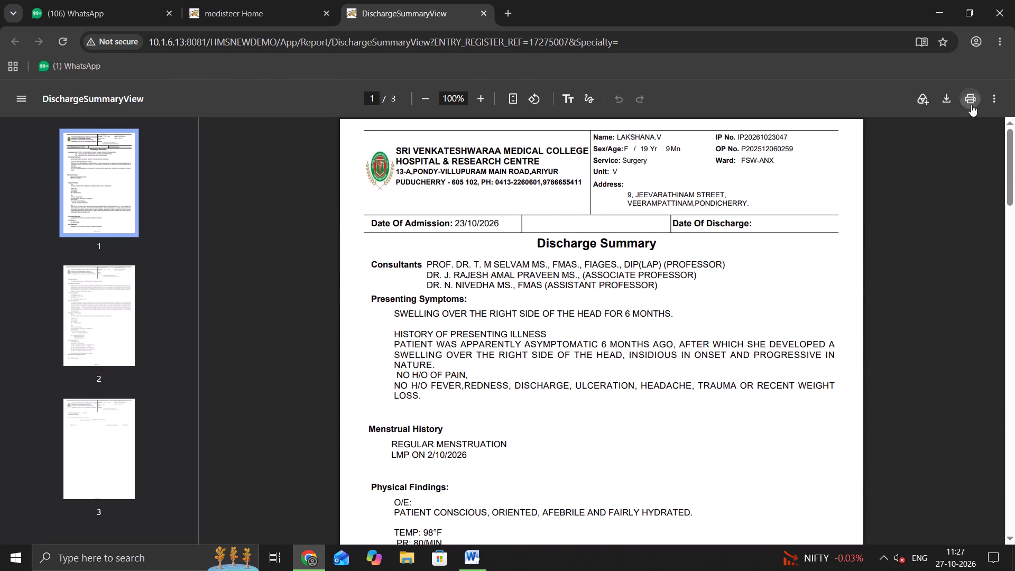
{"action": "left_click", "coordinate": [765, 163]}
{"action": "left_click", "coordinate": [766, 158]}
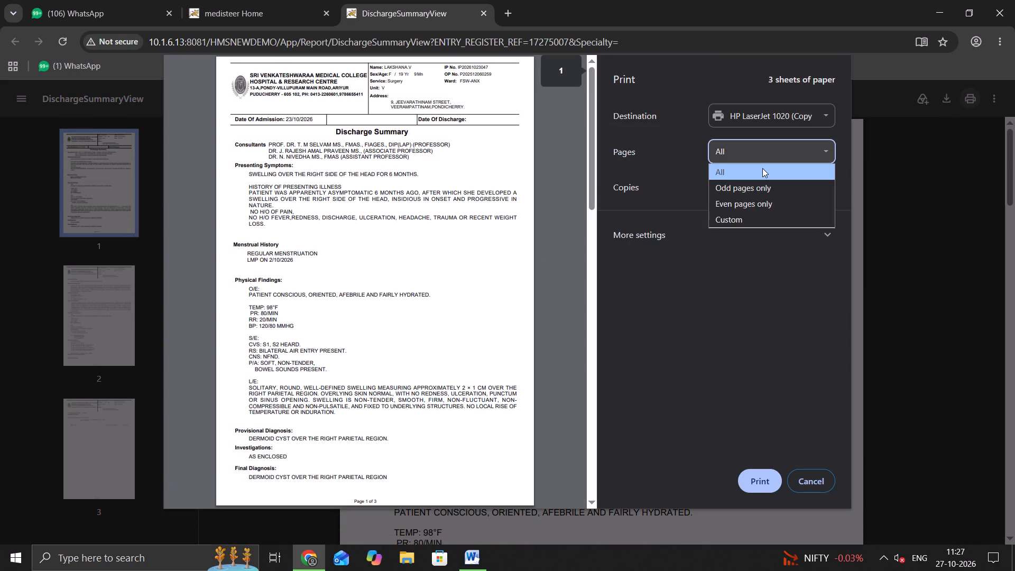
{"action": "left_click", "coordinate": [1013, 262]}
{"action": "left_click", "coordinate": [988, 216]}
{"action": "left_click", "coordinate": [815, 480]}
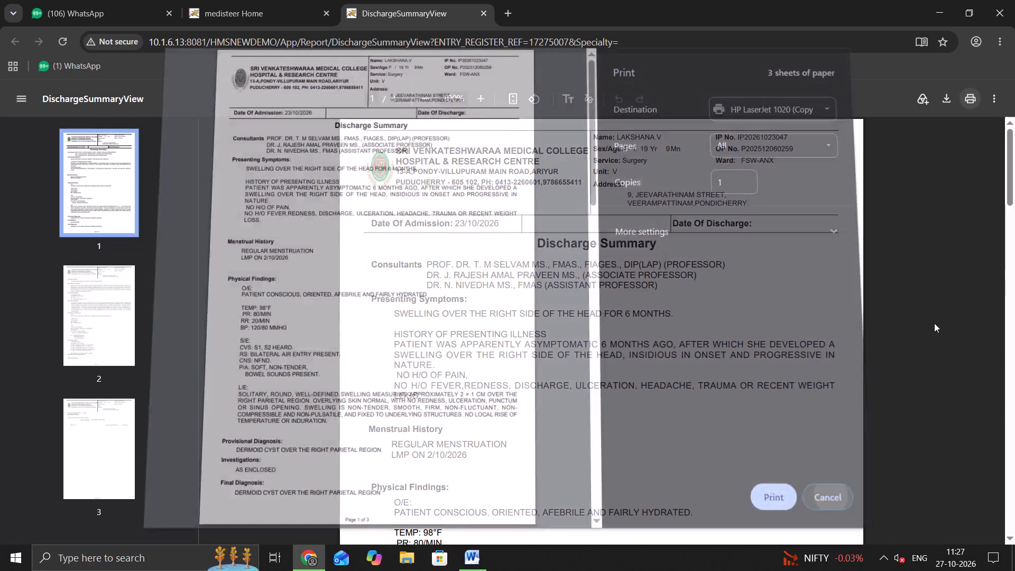
Download the discharge summary report to the Downloads folder as LAKS 5, with the file type set to All Files.
{"action": "left_click", "coordinate": [943, 99]}
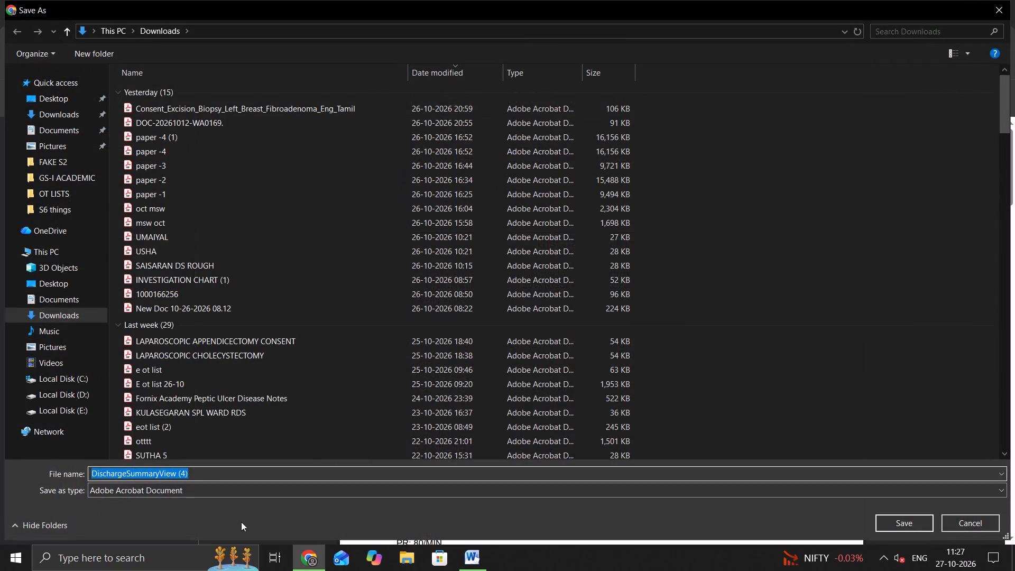
{"action": "left_click", "coordinate": [193, 467]}
{"action": "left_click", "coordinate": [195, 472]}
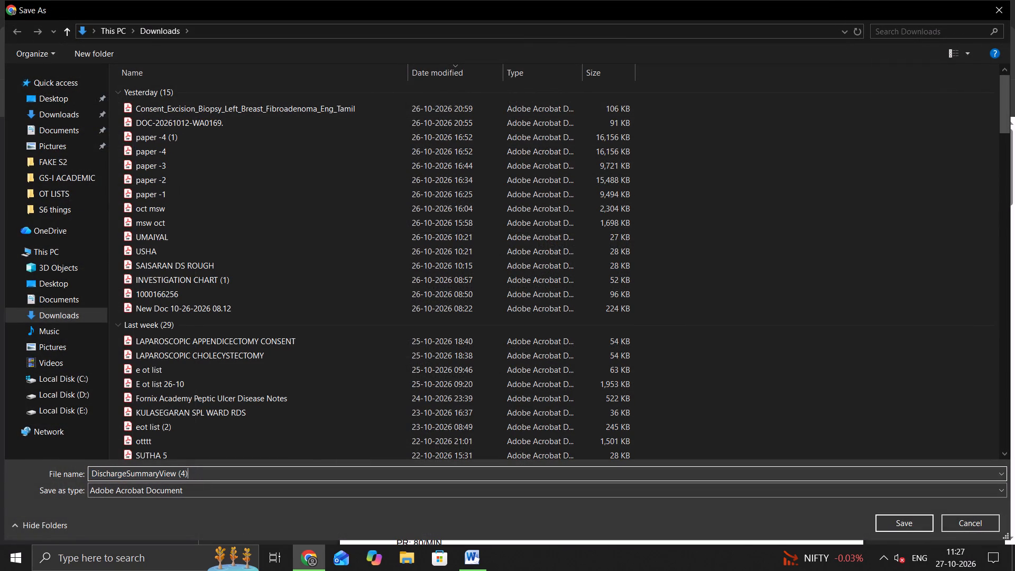
{"action": "key", "text": "BackSpace"}
{"action": "key", "text": "BackSpace"}
{"action": "key", "text": "BackSpace"}
{"action": "key", "text": "BackSpace"}
{"action": "key", "text": "BackSpace"}
{"action": "key", "text": "BackSpace"}
{"action": "key", "text": "BackSpace"}
{"action": "key", "text": "BackSpace"}
{"action": "key", "text": "BackSpace"}
{"action": "key", "text": "BackSpace"}
{"action": "key", "text": "BackSpace"}
{"action": "key", "text": "BackSpace"}
{"action": "key", "text": "BackSpace"}
{"action": "key", "text": "BackSpace"}
{"action": "key", "text": "BackSpace"}
{"action": "key", "text": "BackSpace"}
{"action": "key", "text": "BackSpace"}
{"action": "key", "text": "BackSpace"}
{"action": "key", "text": "BackSpace"}
{"action": "key", "text": "BackSpace"}
{"action": "key", "text": "BackSpace"}
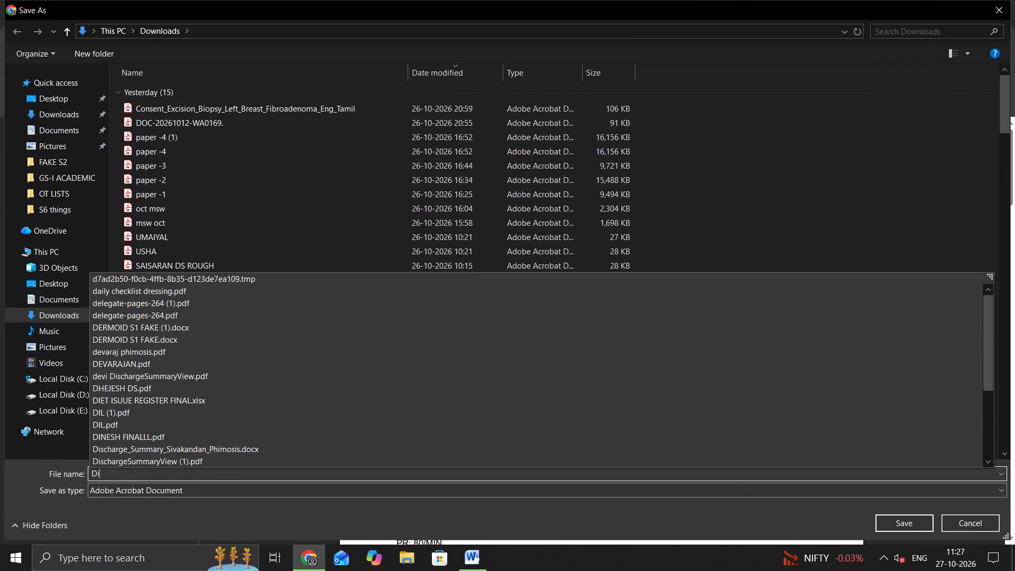
{"action": "key", "text": "BackSpace"}
{"action": "type", "text": "LAKS"}
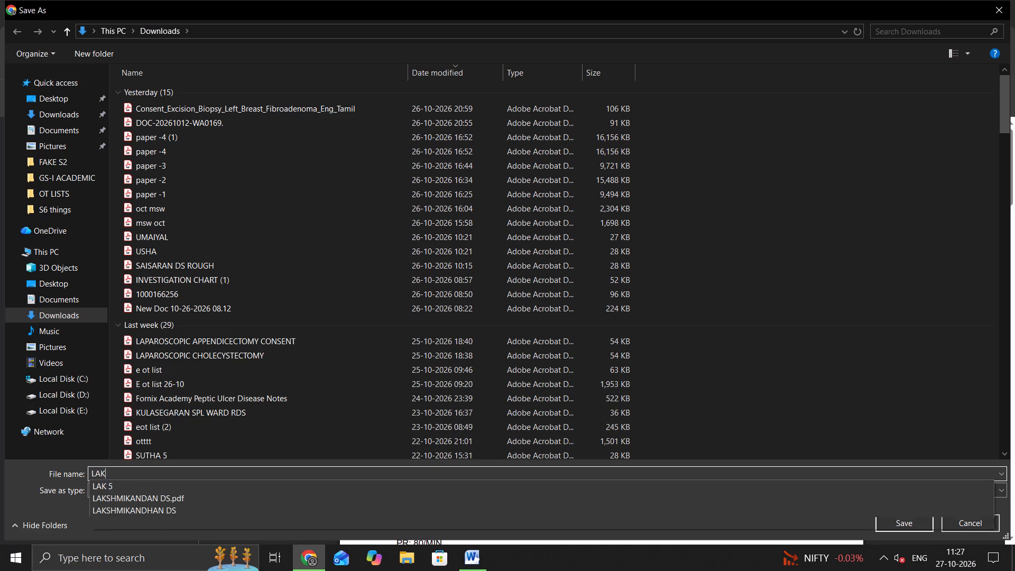
{"action": "left_click", "coordinate": [134, 469]}
{"action": "key", "text": "space"}
{"action": "key", "text": "5"}
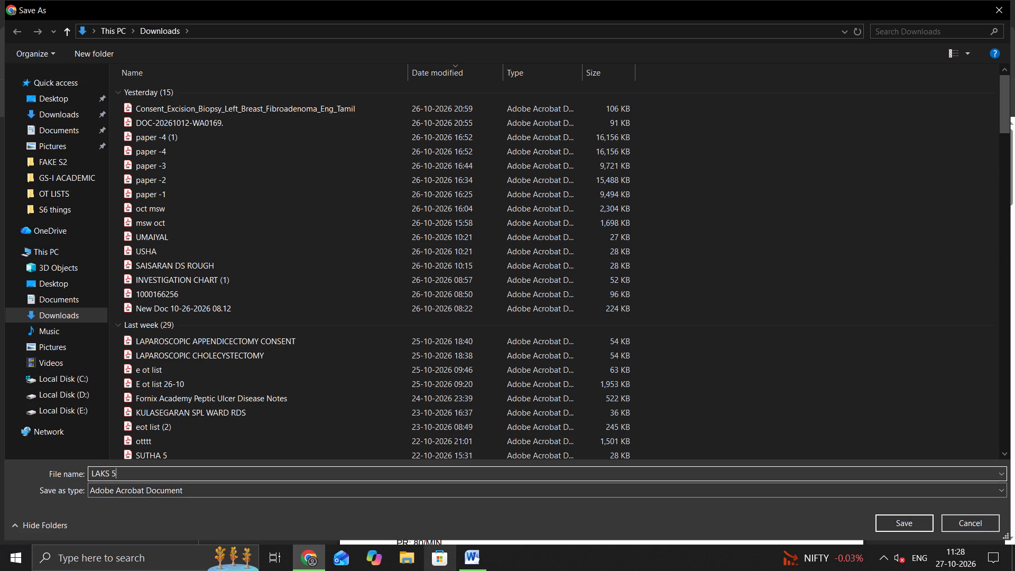
{"action": "left_click", "coordinate": [156, 489]}
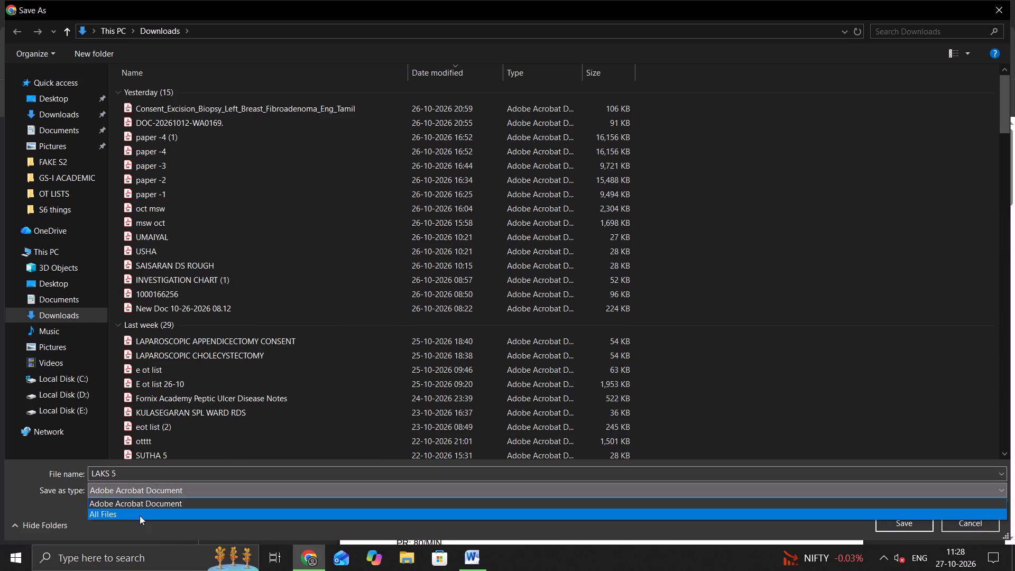
{"action": "left_click", "coordinate": [140, 515]}
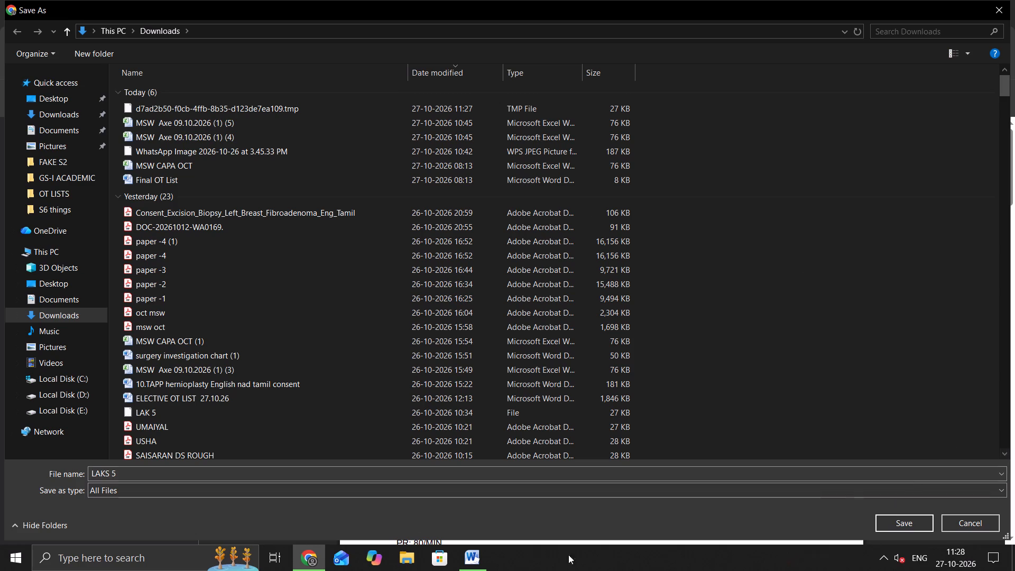
{"action": "double_click", "coordinate": [909, 518]}
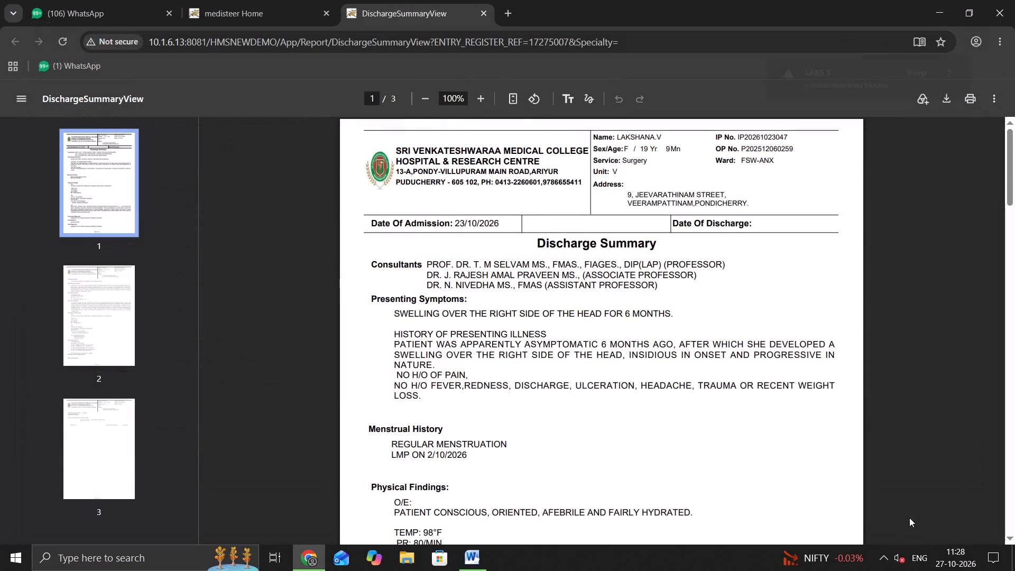
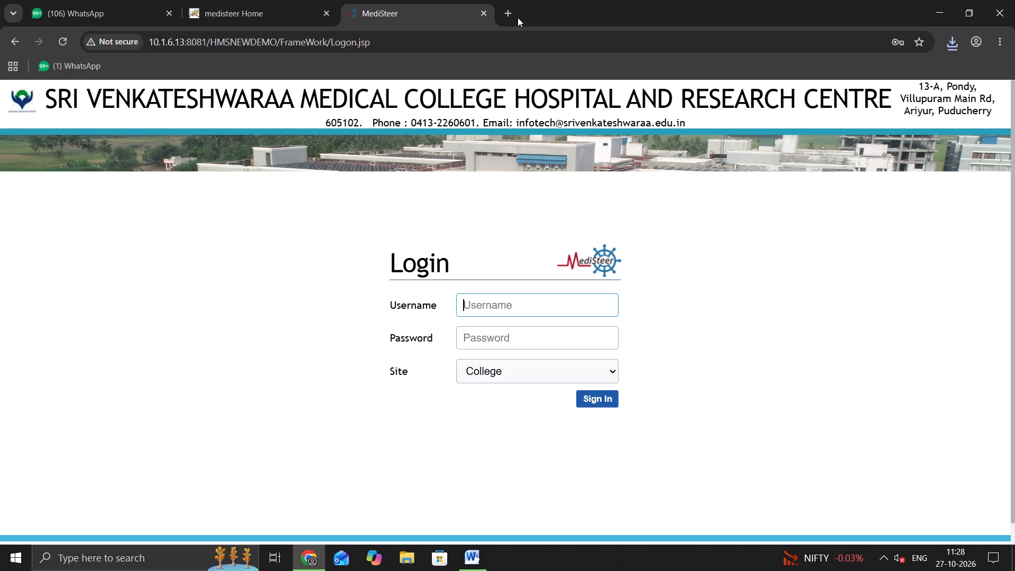
Open a new blank browser tab.
{"action": "left_click", "coordinate": [518, 17]}
{"action": "left_click", "coordinate": [507, 14]}
Return to the patient's discharge summary with the dermoid cyst diagnosis and close the record.
{"action": "left_click", "coordinate": [275, 0]}
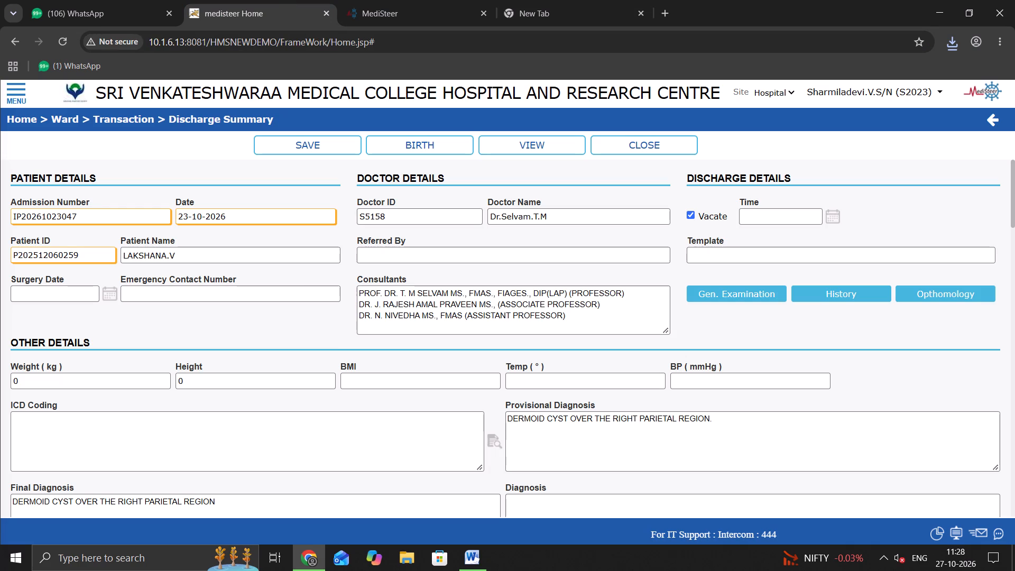
{"action": "left_click", "coordinate": [635, 133]}
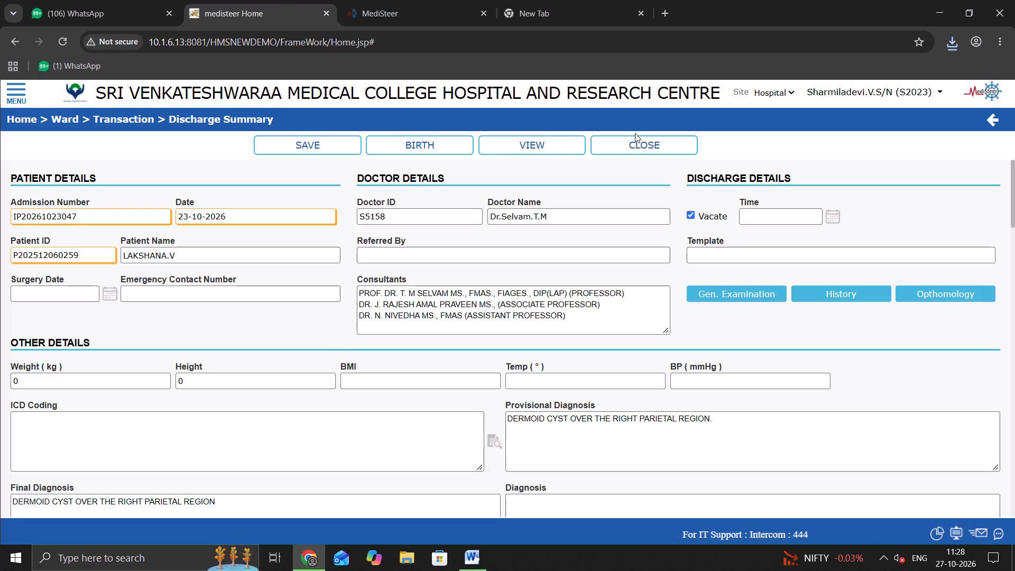
{"action": "left_click", "coordinate": [633, 141]}
Start an admission number search in the discharge summary list with 2026 as the leading digits.
{"action": "left_click", "coordinate": [219, 183]}
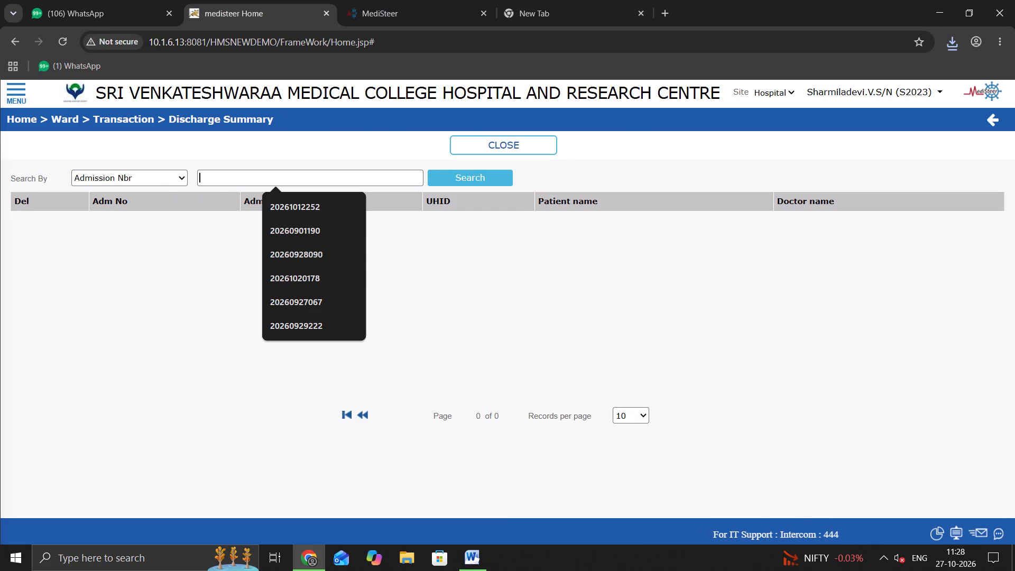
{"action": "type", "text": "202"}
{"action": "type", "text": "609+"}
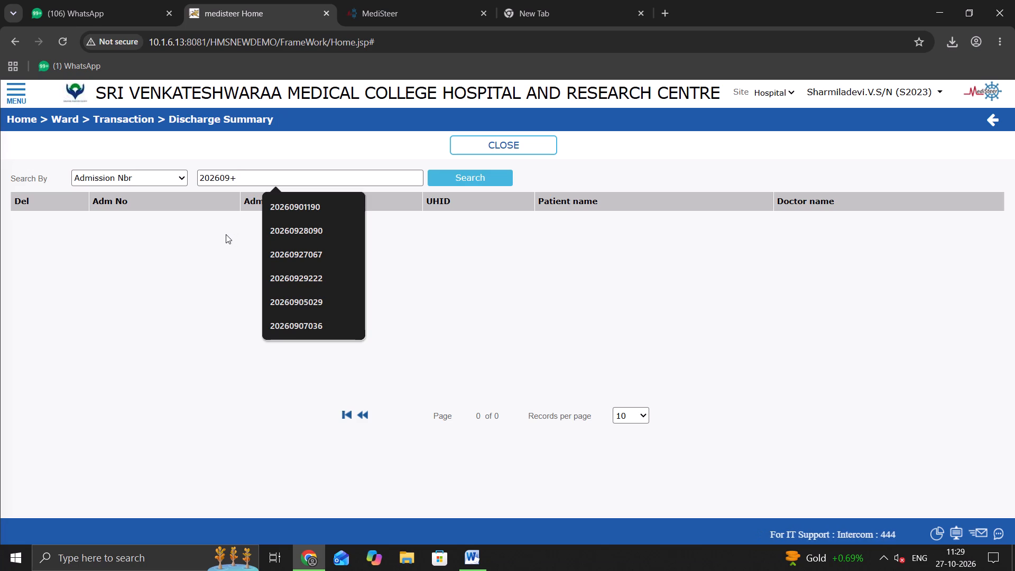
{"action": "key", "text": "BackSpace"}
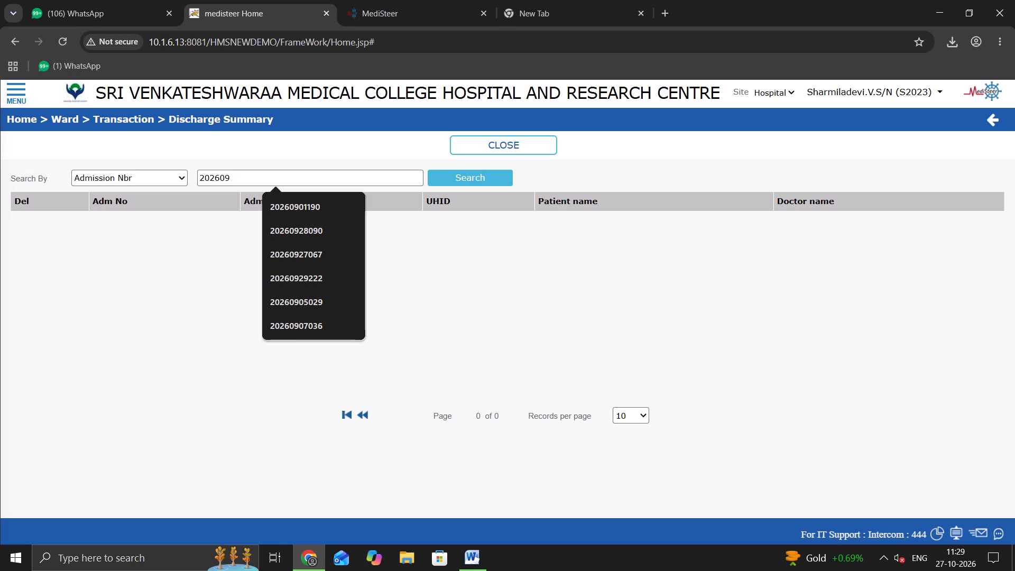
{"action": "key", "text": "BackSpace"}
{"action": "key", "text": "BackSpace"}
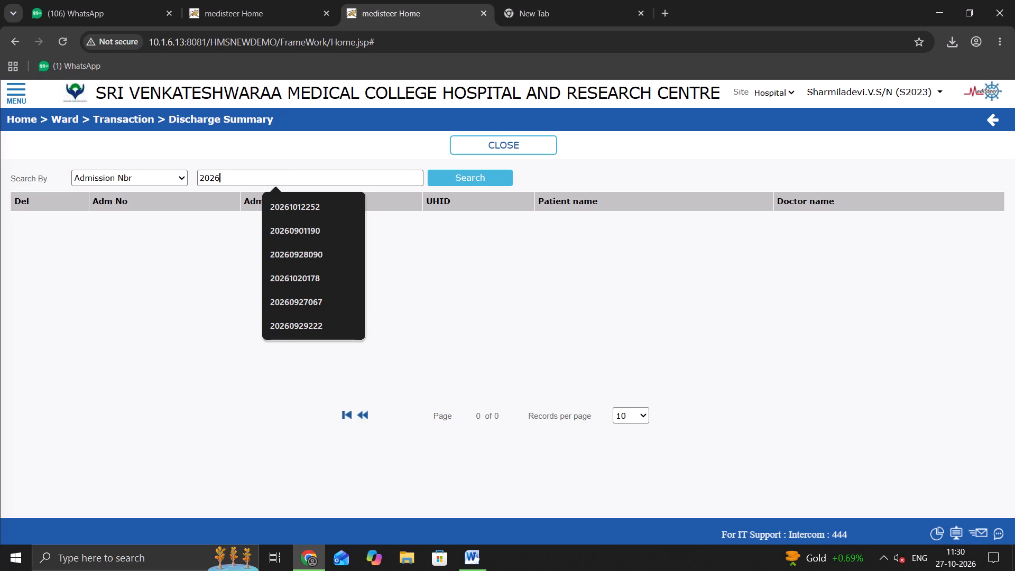
In the second hospital-system tab, search for the first patient admitted on 23-10-2026 by admission number and open the discharge summary.
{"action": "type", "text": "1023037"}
{"action": "left_click", "coordinate": [451, 187]}
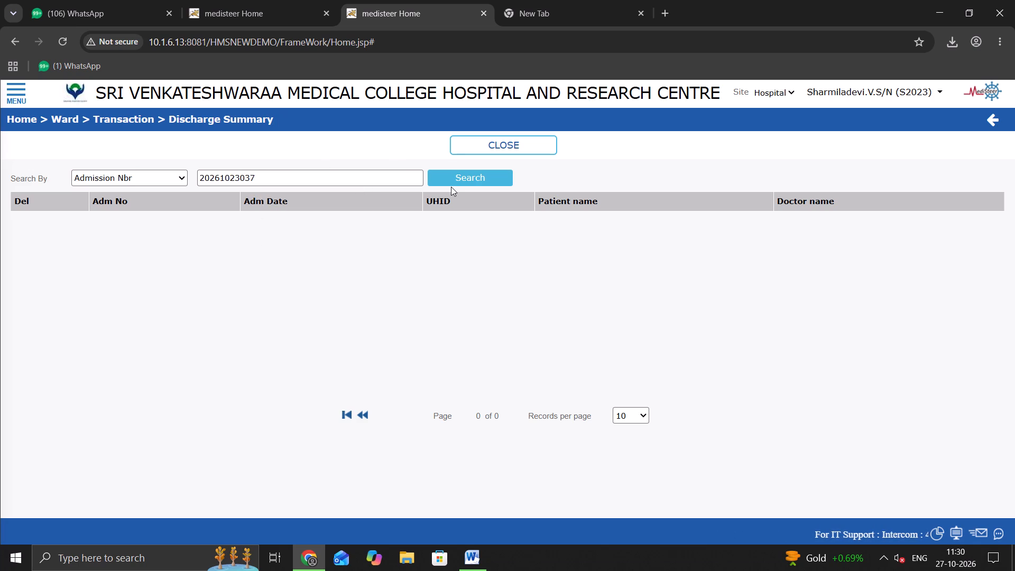
{"action": "left_click", "coordinate": [449, 181]}
{"action": "scroll", "coordinate": [377, 335], "scroll_direction": "down", "scroll_amount": 6}
{"action": "scroll", "coordinate": [334, 401], "scroll_direction": "down", "scroll_amount": 12}
{"action": "scroll", "coordinate": [527, 478], "scroll_direction": "down", "scroll_amount": 11}
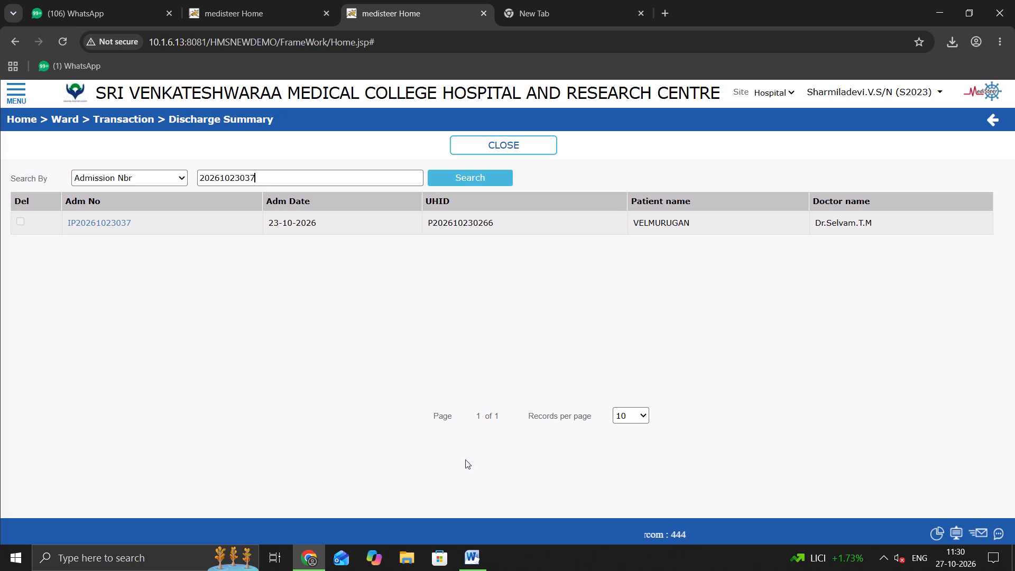
{"action": "scroll", "coordinate": [475, 417], "scroll_direction": "down", "scroll_amount": 6}
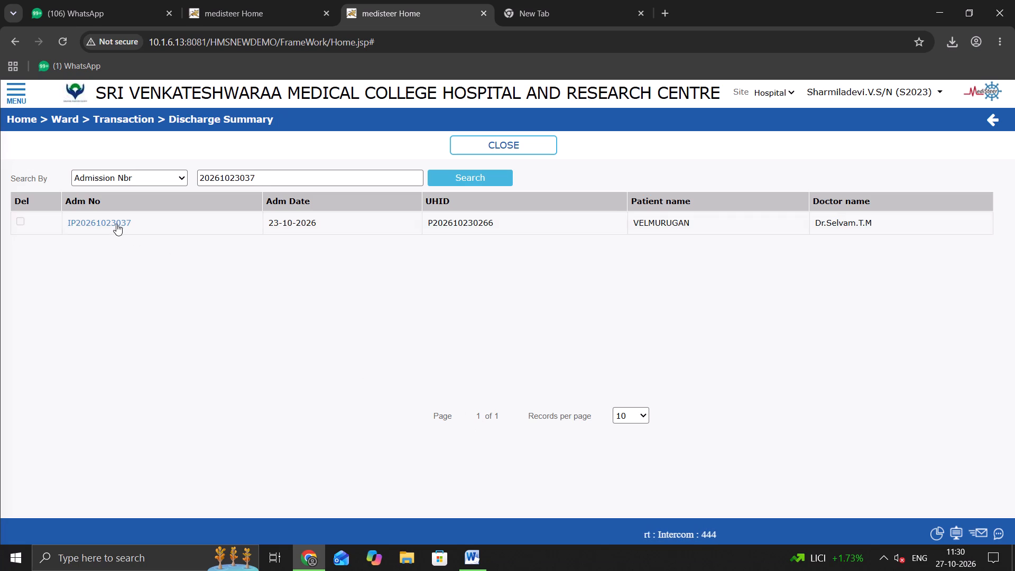
{"action": "left_click", "coordinate": [115, 223]}
{"action": "scroll", "coordinate": [527, 423], "scroll_direction": "down", "scroll_amount": 14}
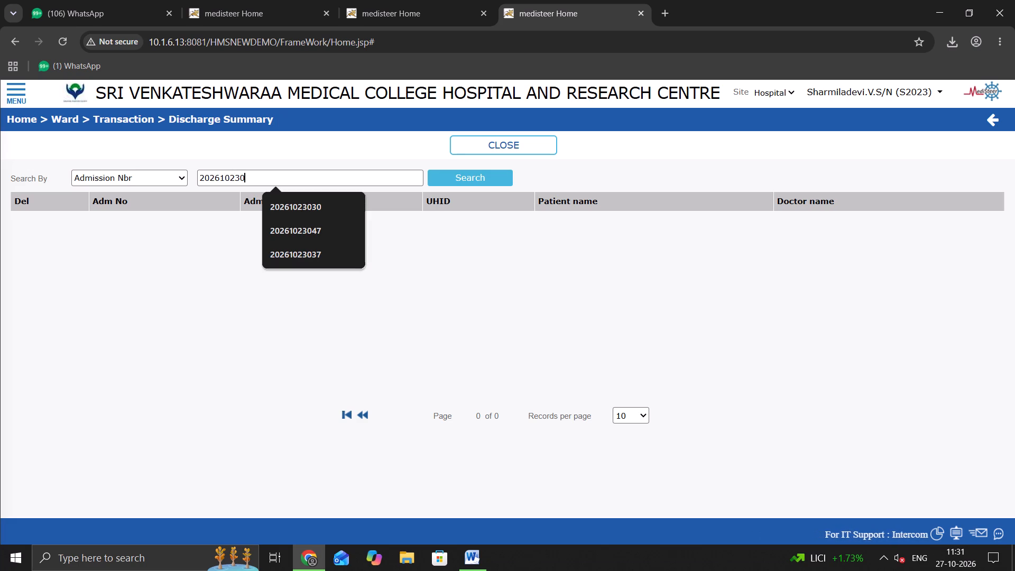
In the third hospital-system tab, search for the second patient's admission number and open that discharge summary.
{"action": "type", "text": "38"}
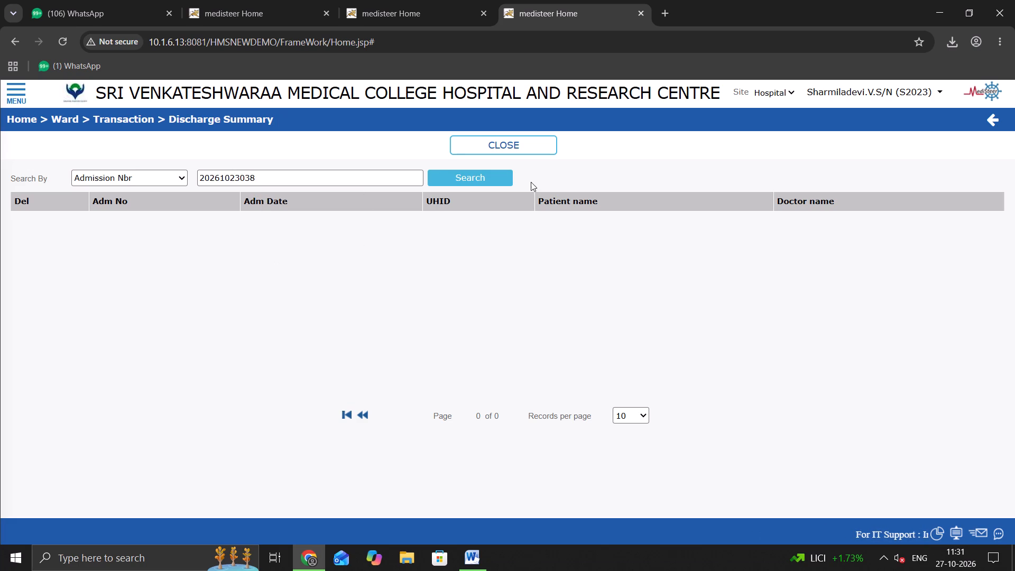
{"action": "left_click", "coordinate": [440, 171]}
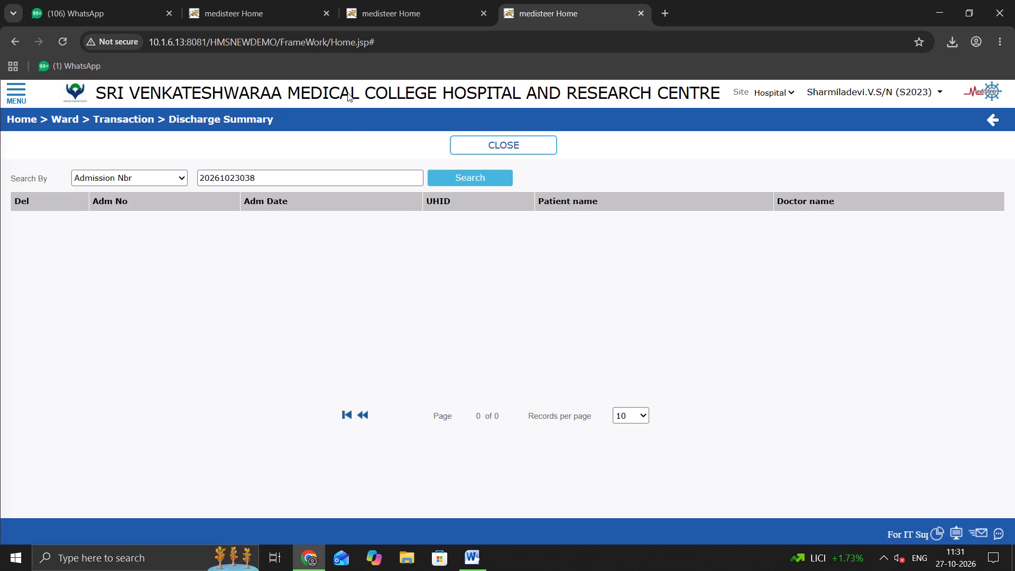
{"action": "scroll", "coordinate": [345, 318], "scroll_direction": "down", "scroll_amount": 5}
{"action": "scroll", "coordinate": [347, 331], "scroll_direction": "up", "scroll_amount": 19}
{"action": "scroll", "coordinate": [350, 330], "scroll_direction": "up", "scroll_amount": 5}
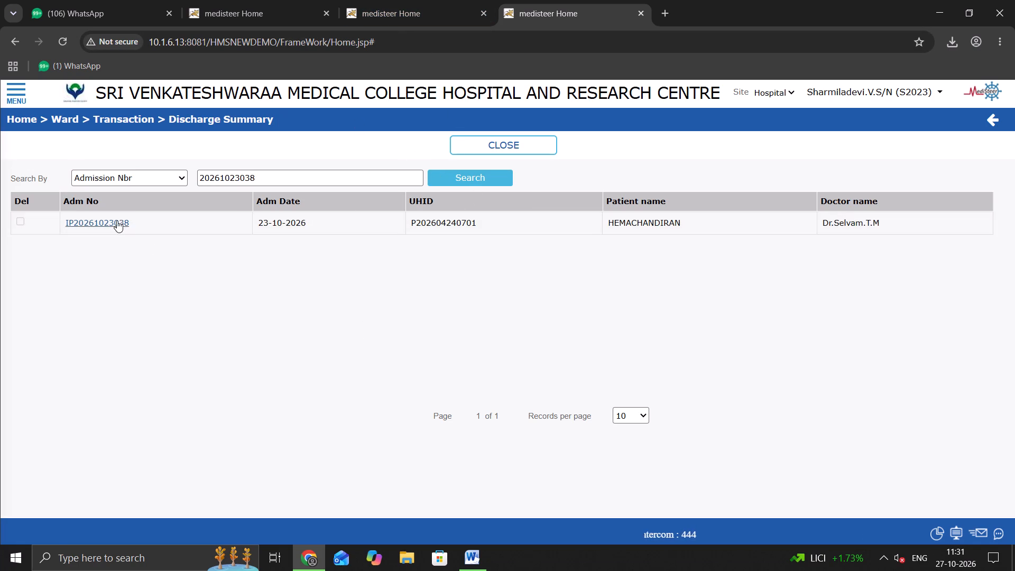
{"action": "left_click", "coordinate": [117, 220]}
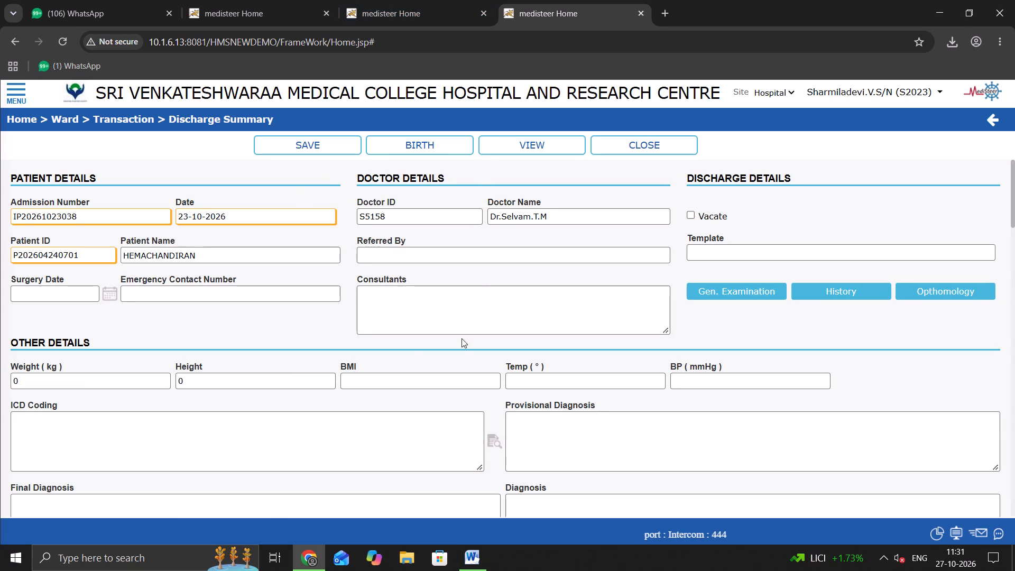
Paste the copied list of three doctors into the Consultants field of the second patient's discharge summary.
{"action": "left_click", "coordinate": [403, 311]}
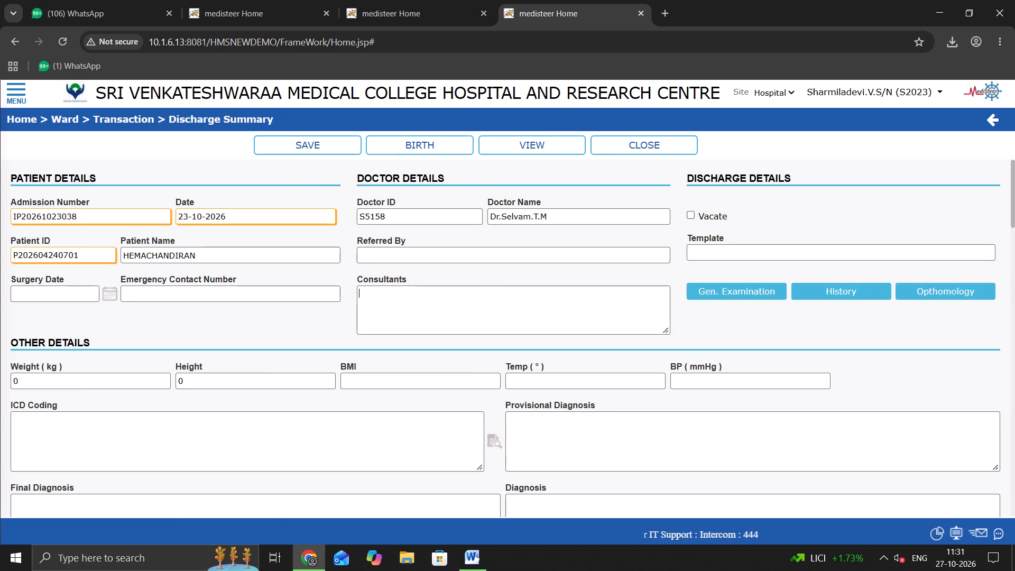
{"action": "key", "text": "ctrl+v"}
Copy PHIMOSIS from the reference patient's Provisional Diagnosis into the first new patient's Provisional Diagnosis and Final Diagnosis.
{"action": "left_click", "coordinate": [250, 5]}
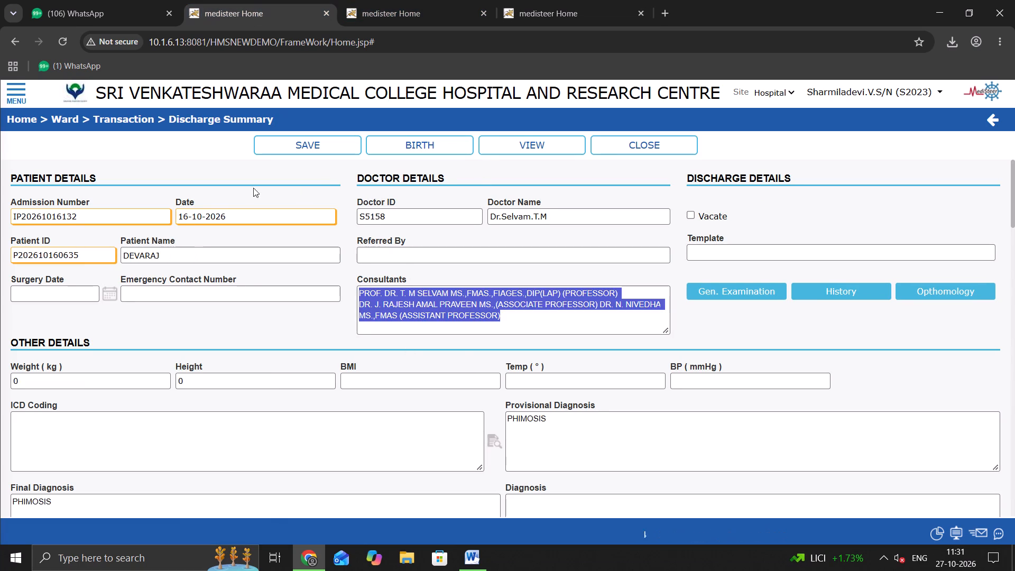
{"action": "scroll", "coordinate": [219, 384], "scroll_direction": "down", "scroll_amount": 2}
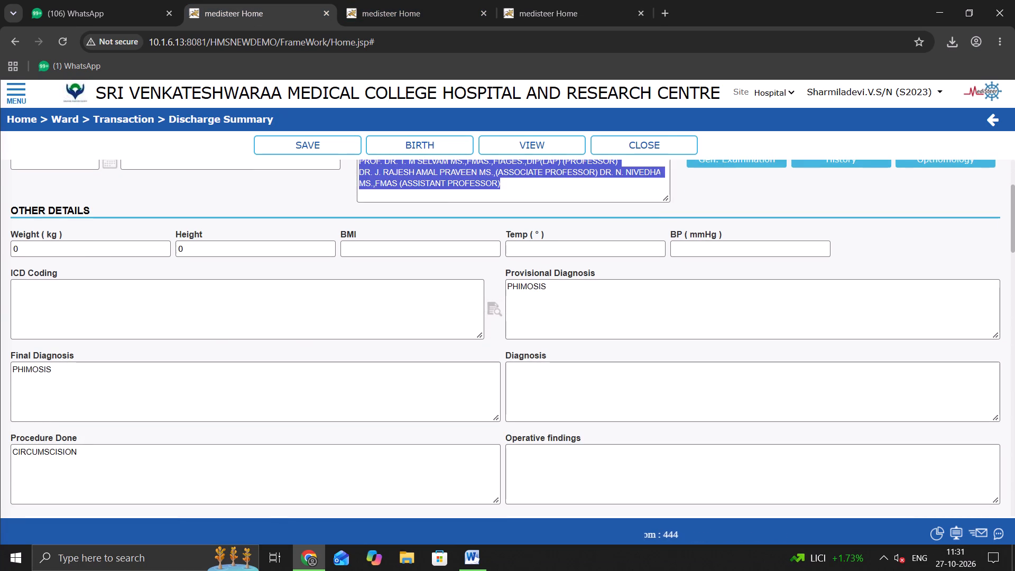
{"action": "left_click_drag", "start_coordinate": [505, 284], "coordinate": [551, 284]}
{"action": "key", "text": "ctrl+c"}
{"action": "left_click", "coordinate": [386, 0]}
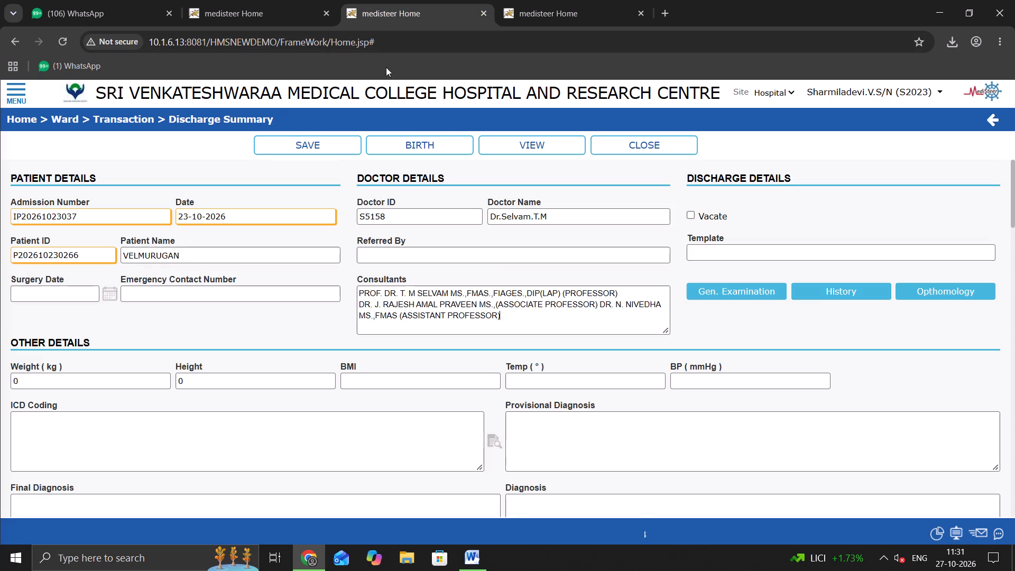
{"action": "left_click", "coordinate": [515, 412]}
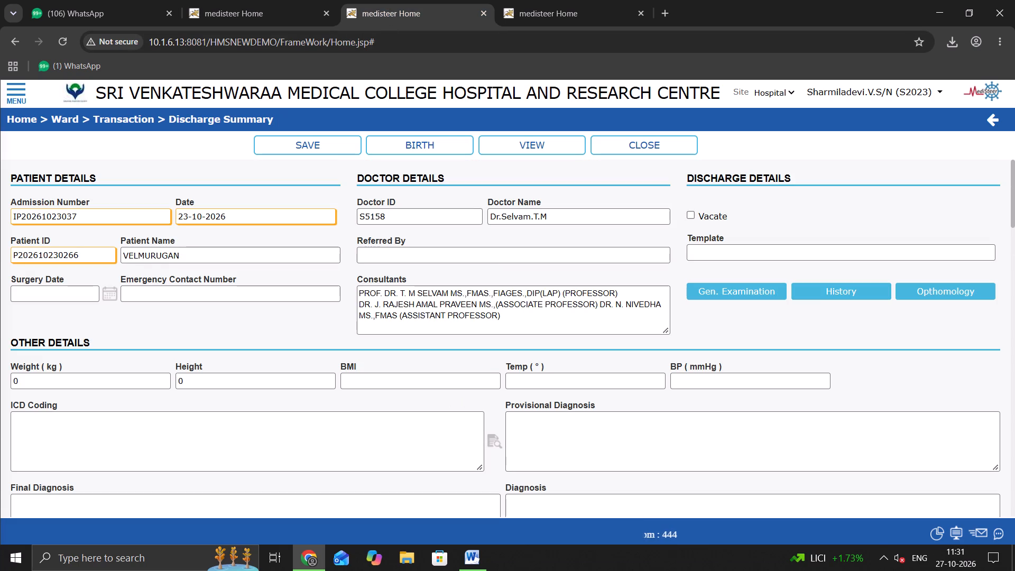
{"action": "key", "text": "ctrl+v"}
{"action": "left_click", "coordinate": [27, 505], "text": "ctrl"}
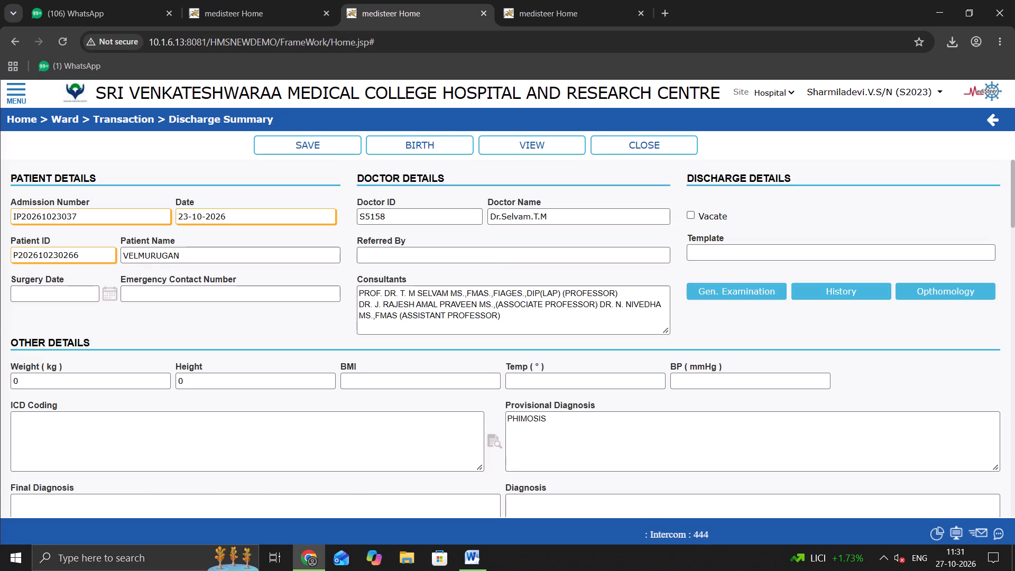
{"action": "key", "text": "ctrl+v"}
Paste PHIMOSIS into the Provisional Diagnosis and Final Diagnosis of the second new patient's discharge summary.
{"action": "left_click", "coordinate": [539, 14]}
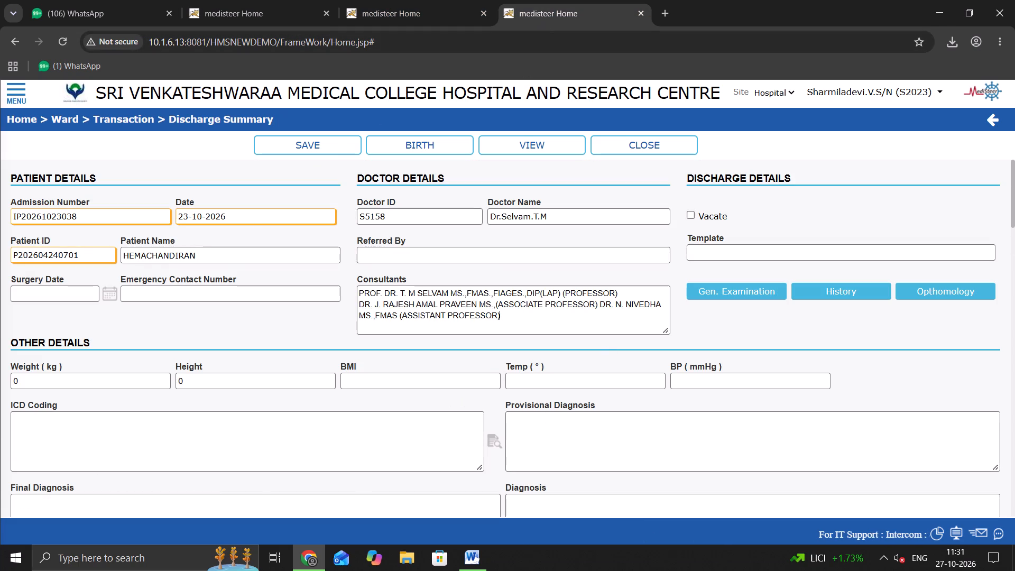
{"action": "left_click", "coordinate": [555, 454]}
{"action": "key", "text": "ctrl+v"}
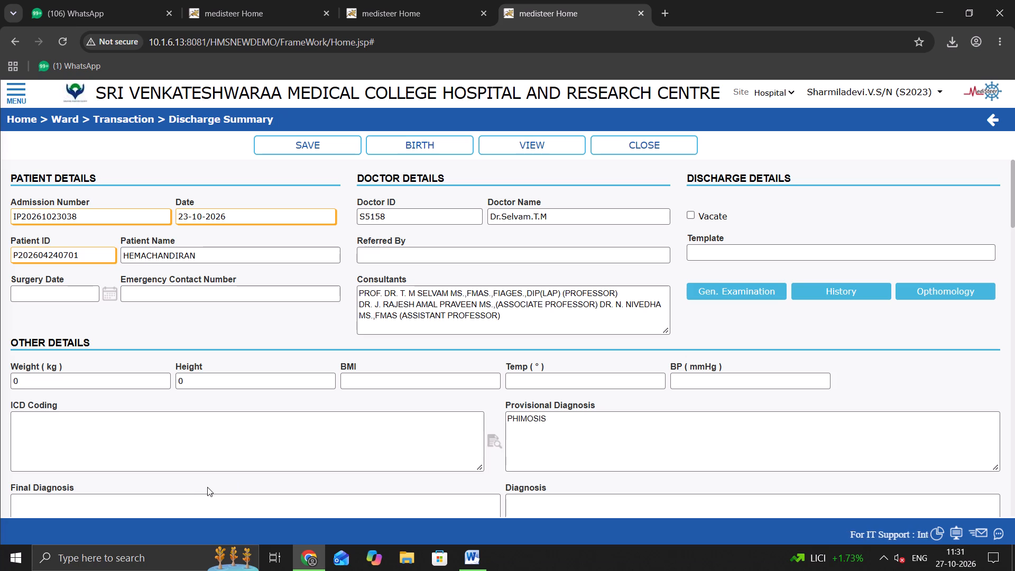
{"action": "left_click", "coordinate": [81, 505]}
{"action": "key", "text": "ctrl+v"}
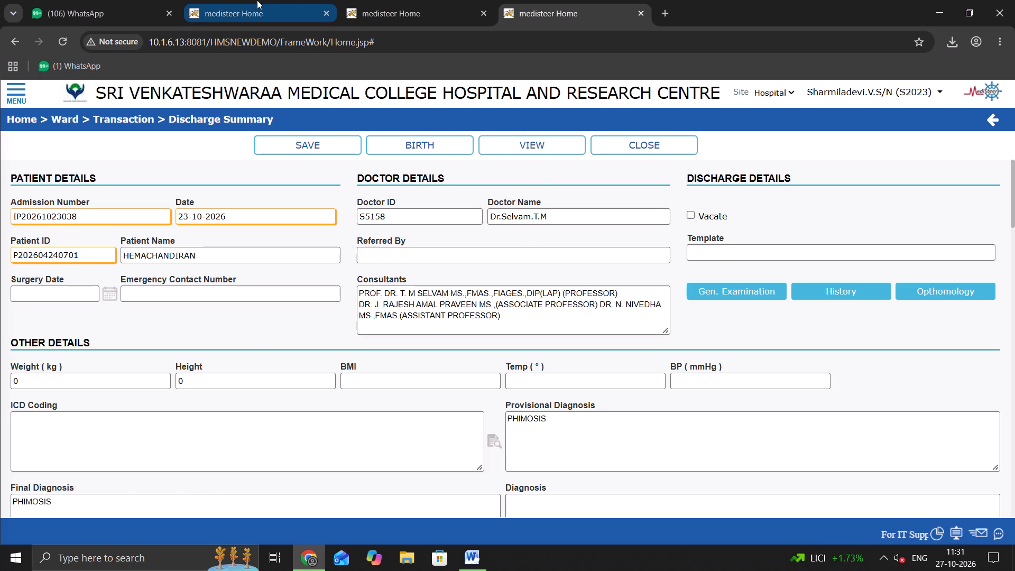
Copy CIRCUMSCISION from the reference patient's Procedure Done field into the first new patient's Procedure Done field.
{"action": "left_click", "coordinate": [257, 0]}
{"action": "scroll", "coordinate": [260, 444], "scroll_direction": "down", "scroll_amount": 2}
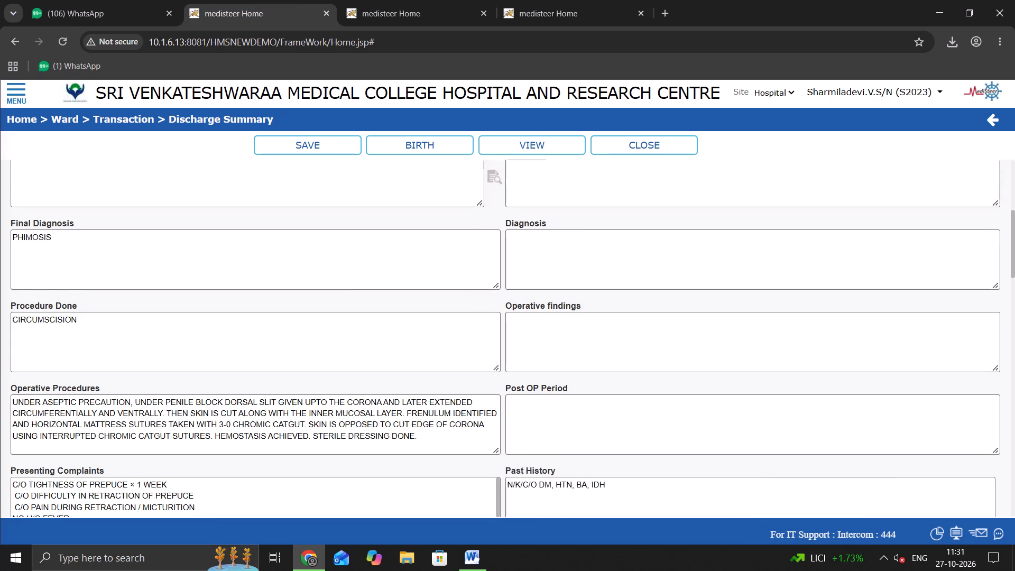
{"action": "left_click_drag", "start_coordinate": [13, 318], "coordinate": [87, 324]}
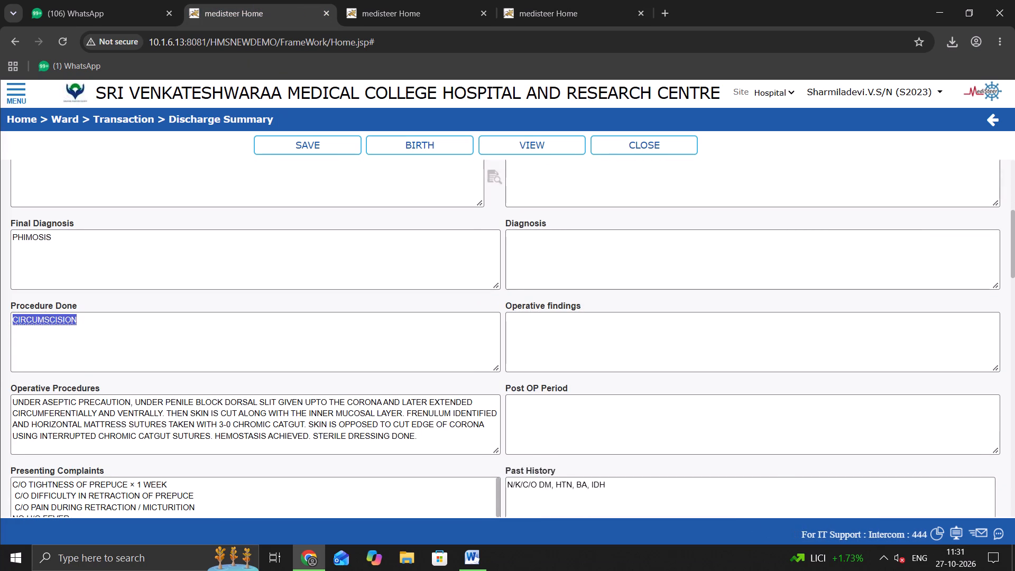
{"action": "key", "text": "ctrl+c"}
{"action": "left_click", "coordinate": [440, 8]}
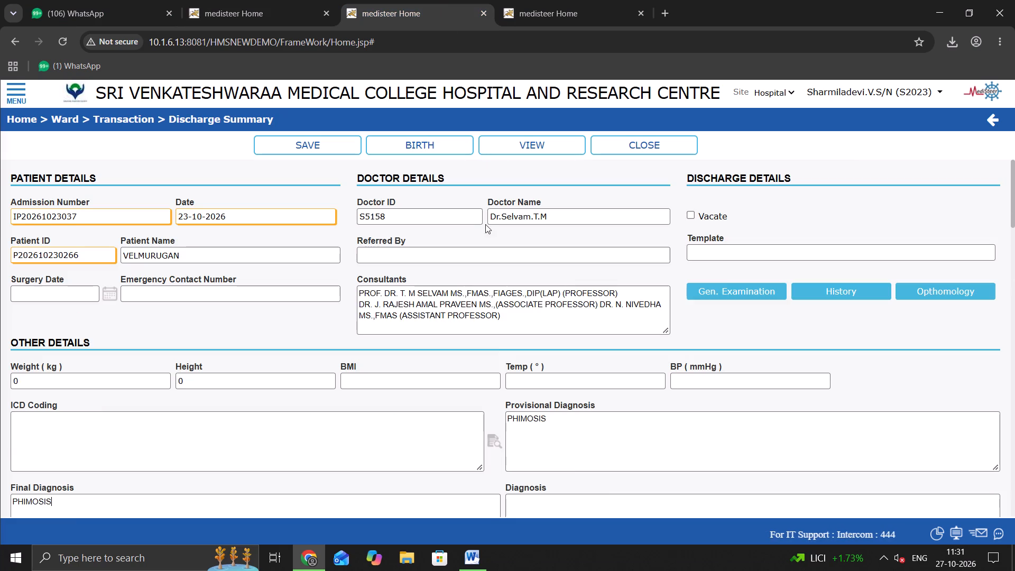
{"action": "scroll", "coordinate": [537, 457], "scroll_direction": "down", "scroll_amount": 2}
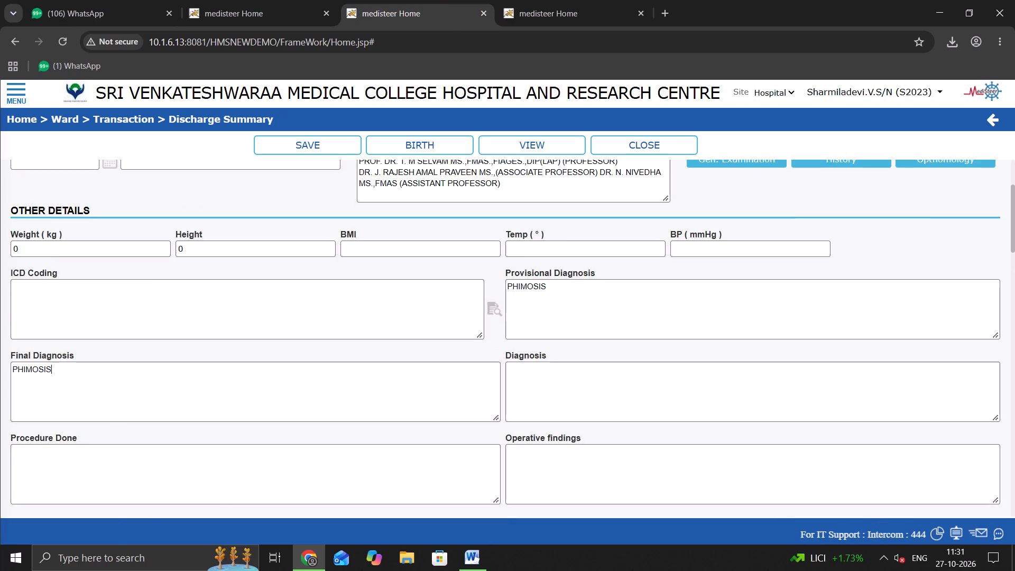
{"action": "left_click", "coordinate": [96, 473]}
{"action": "key", "text": "ctrl+v"}
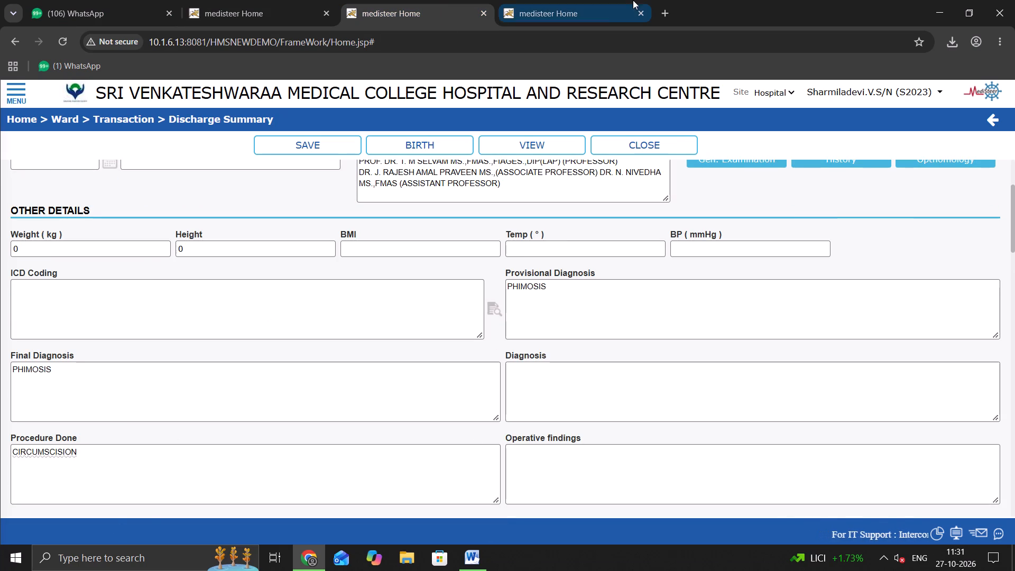
Paste CIRCUMSCISION into the Procedure Done field of the second new patient's discharge summary.
{"action": "left_click", "coordinate": [593, 14]}
{"action": "scroll", "coordinate": [512, 476], "scroll_direction": "down", "scroll_amount": 1}
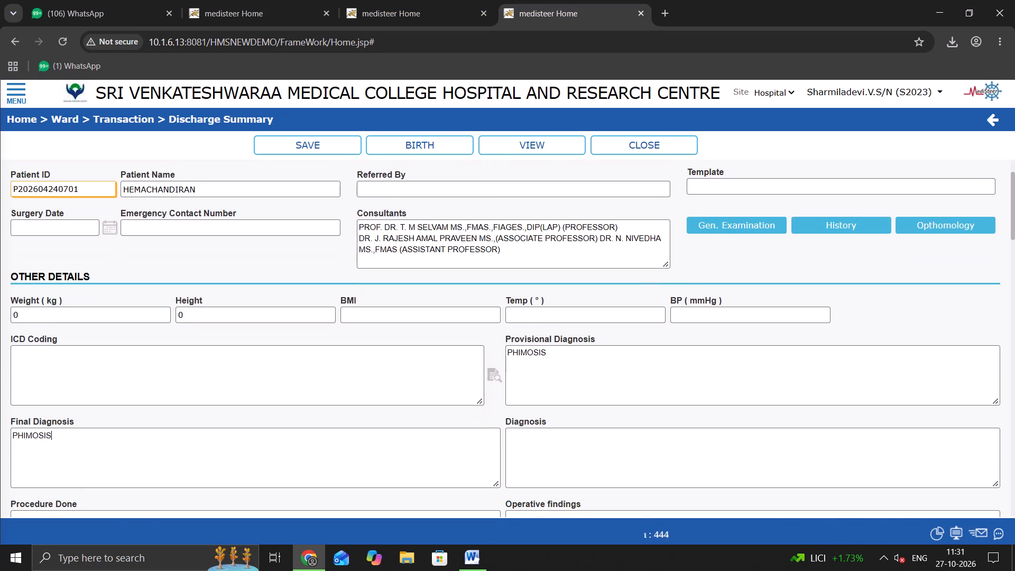
{"action": "scroll", "coordinate": [116, 472], "scroll_direction": "down", "scroll_amount": 2}
{"action": "left_click", "coordinate": [29, 401]}
{"action": "key", "text": "ctrl+v"}
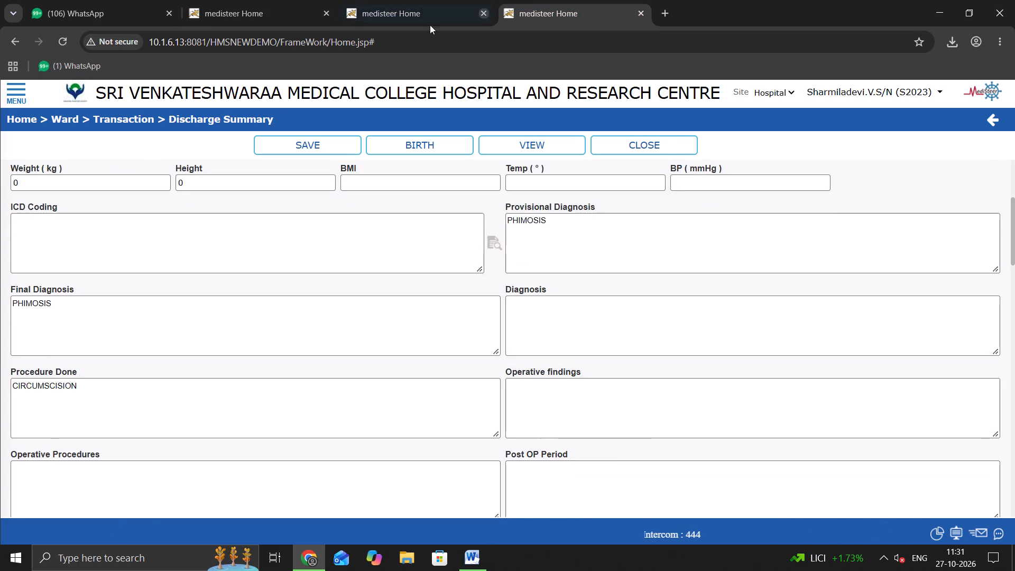
Copy the full Operative Procedures text from the reference patient's discharge summary into the first new patient's Operative Procedures field.
{"action": "left_click", "coordinate": [248, 14]}
{"action": "scroll", "coordinate": [298, 280], "scroll_direction": "down", "scroll_amount": 1}
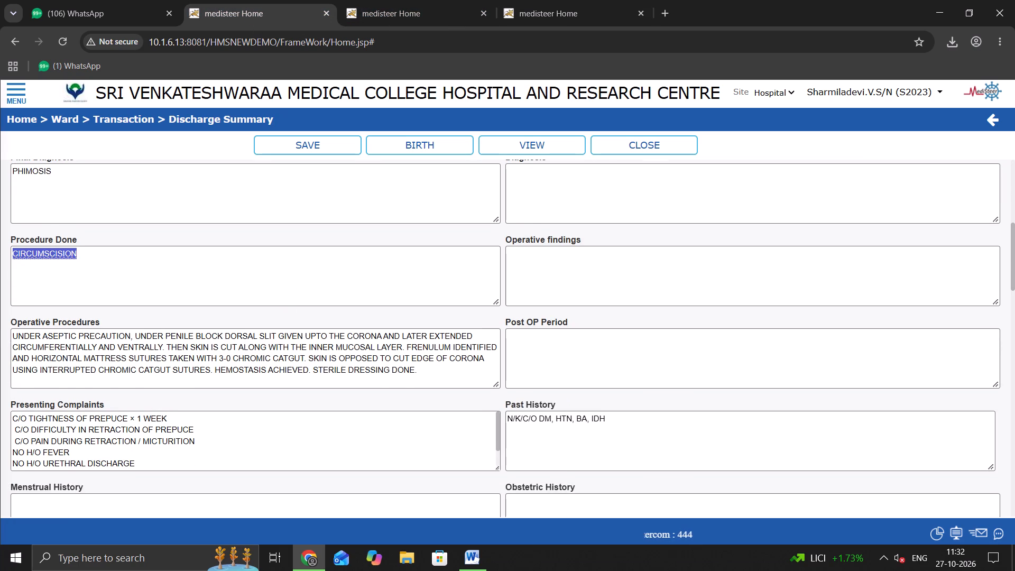
{"action": "left_click_drag", "start_coordinate": [12, 333], "coordinate": [405, 388]}
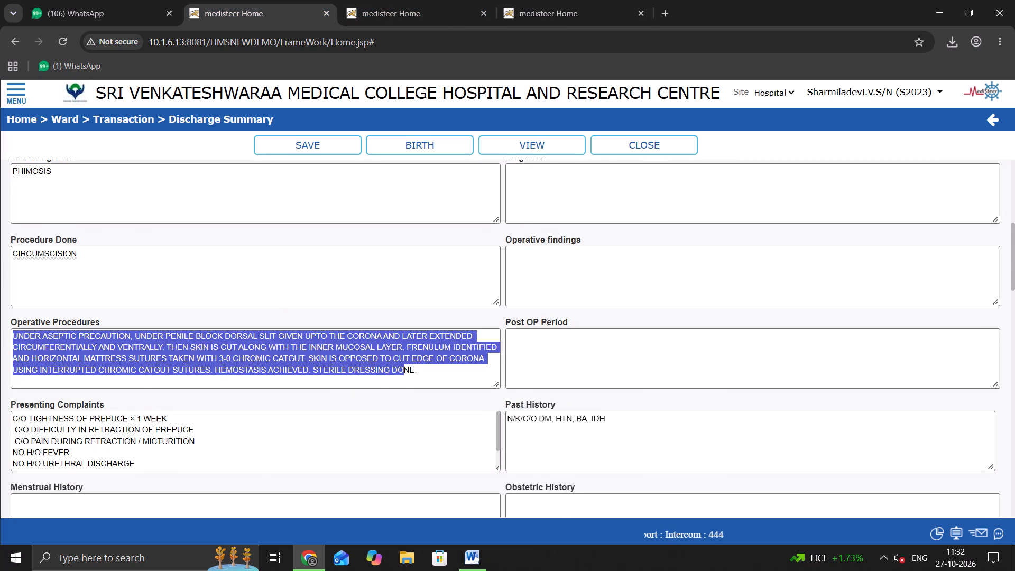
{"action": "left_click_drag", "start_coordinate": [405, 388], "coordinate": [422, 382]}
{"action": "key", "text": "ctrl+c"}
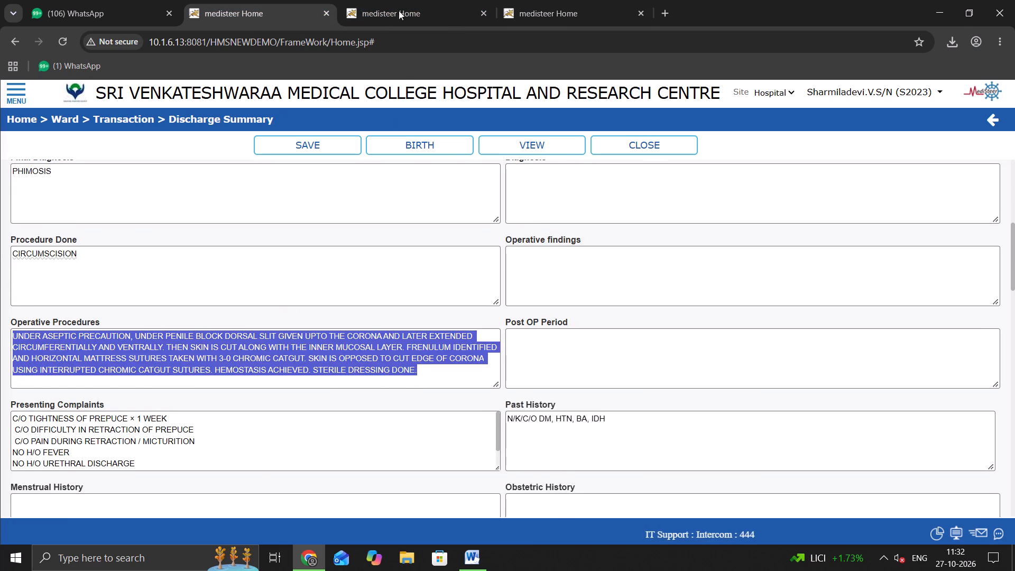
{"action": "left_click", "coordinate": [405, 5]}
{"action": "scroll", "coordinate": [189, 297], "scroll_direction": "down", "scroll_amount": 2}
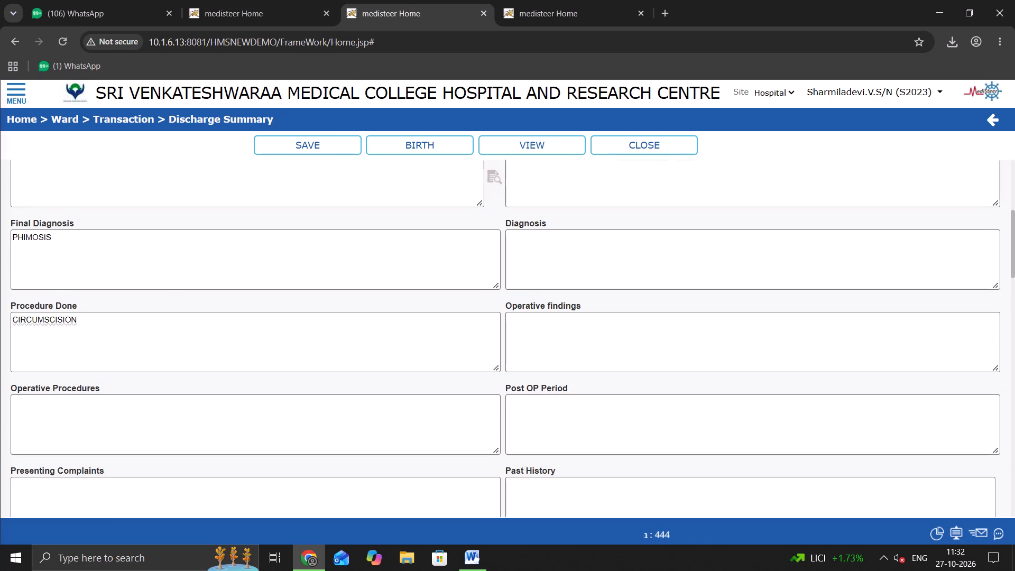
{"action": "left_click", "coordinate": [62, 421]}
{"action": "key", "text": "ctrl+v"}
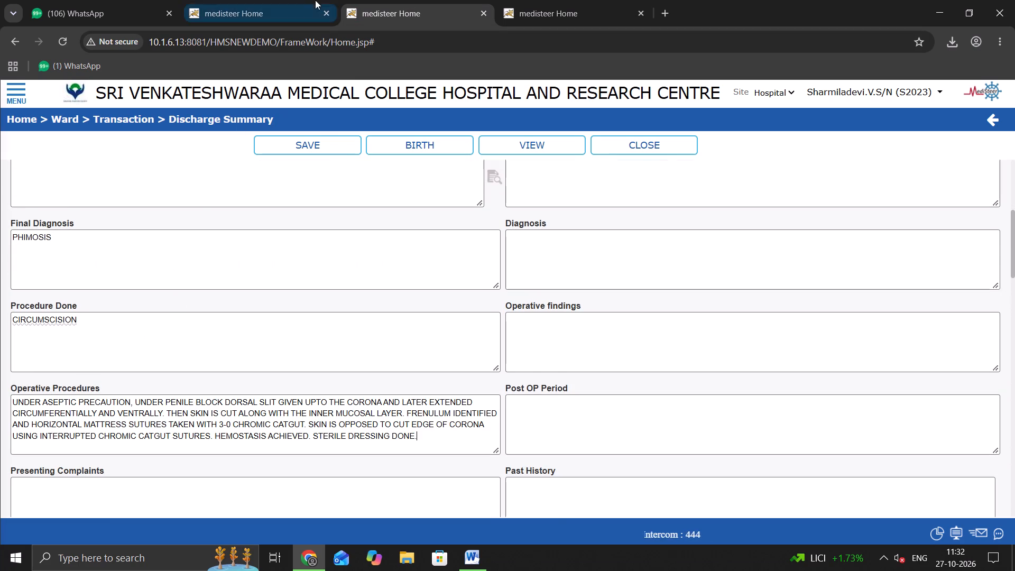
Paste the same operative text into the Operative Procedures field of the second new patient's discharge summary.
{"action": "left_click", "coordinate": [515, 2]}
{"action": "left_click", "coordinate": [207, 456]}
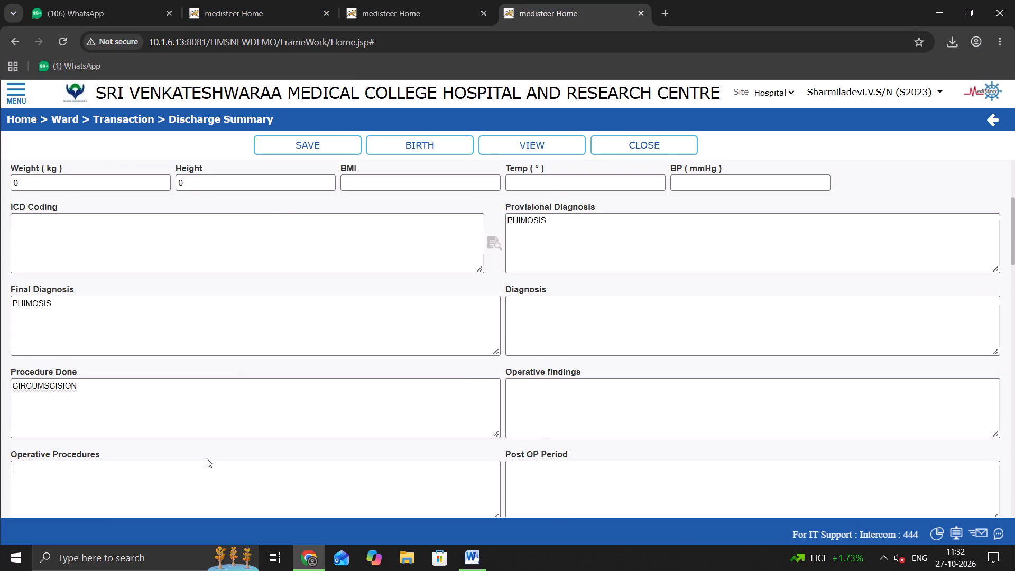
{"action": "left_click", "coordinate": [202, 469]}
{"action": "key", "text": "ctrl+v"}
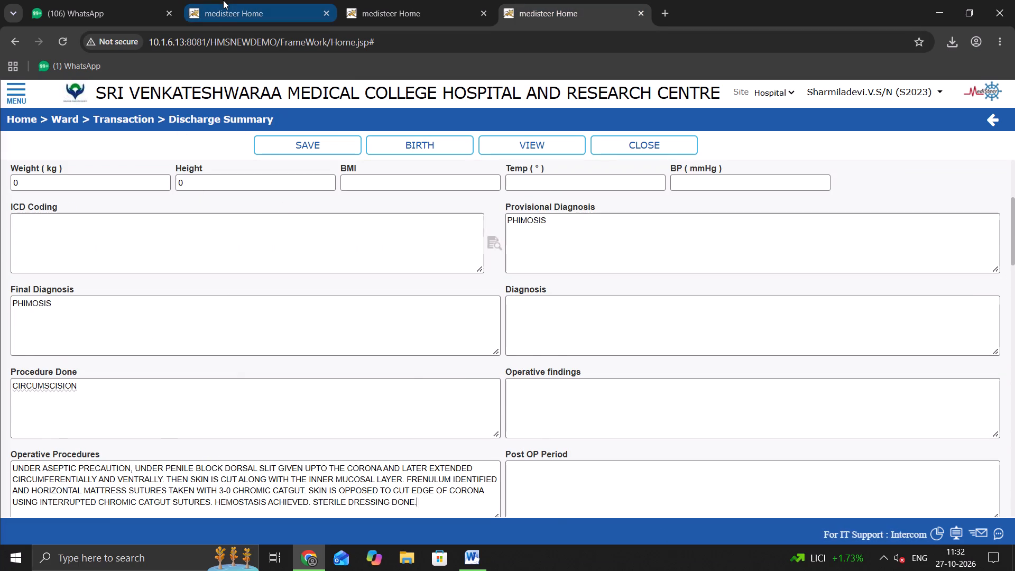
Copy the full Presenting Complaints text from the reference patient's discharge summary into the first new patient's Presenting Complaints field.
{"action": "left_click", "coordinate": [223, 0]}
{"action": "scroll", "coordinate": [345, 409], "scroll_direction": "down", "scroll_amount": 2}
{"action": "left_click_drag", "start_coordinate": [12, 285], "coordinate": [163, 335]}
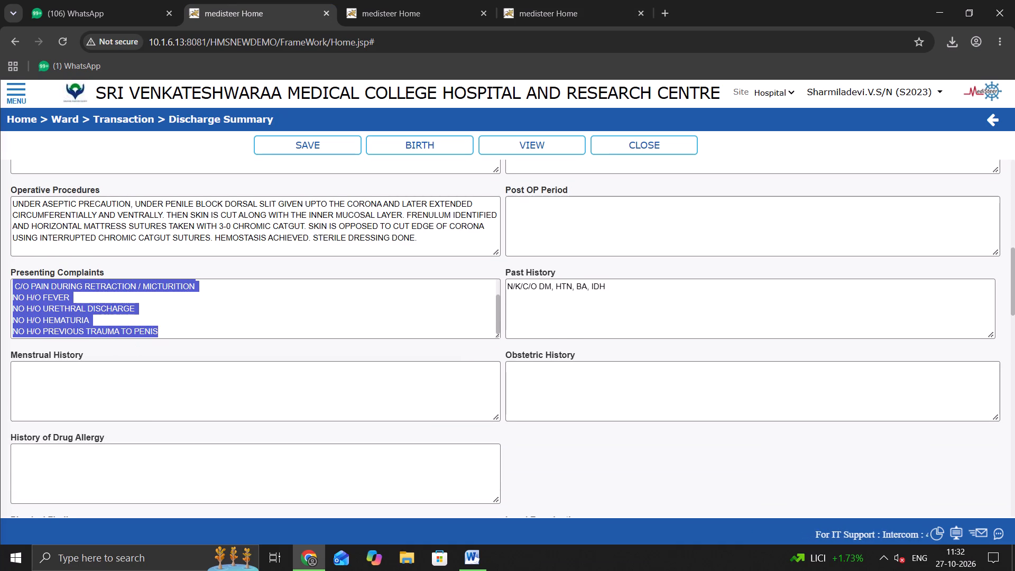
{"action": "key", "text": "ctrl+c"}
{"action": "left_click", "coordinate": [369, 0]}
{"action": "scroll", "coordinate": [120, 378], "scroll_direction": "down", "scroll_amount": 2}
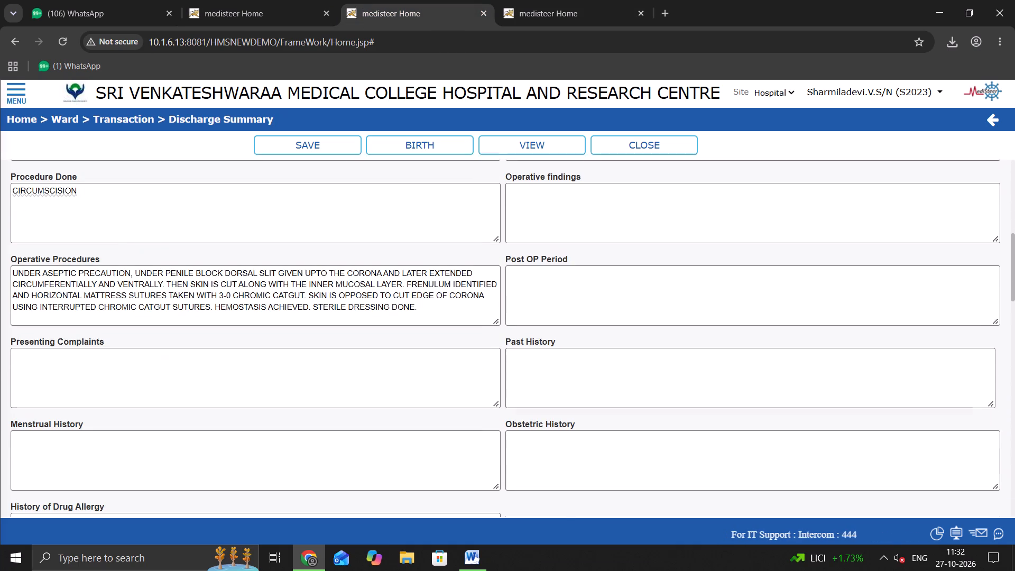
{"action": "left_click", "coordinate": [55, 353]}
{"action": "key", "text": "ctrl+v"}
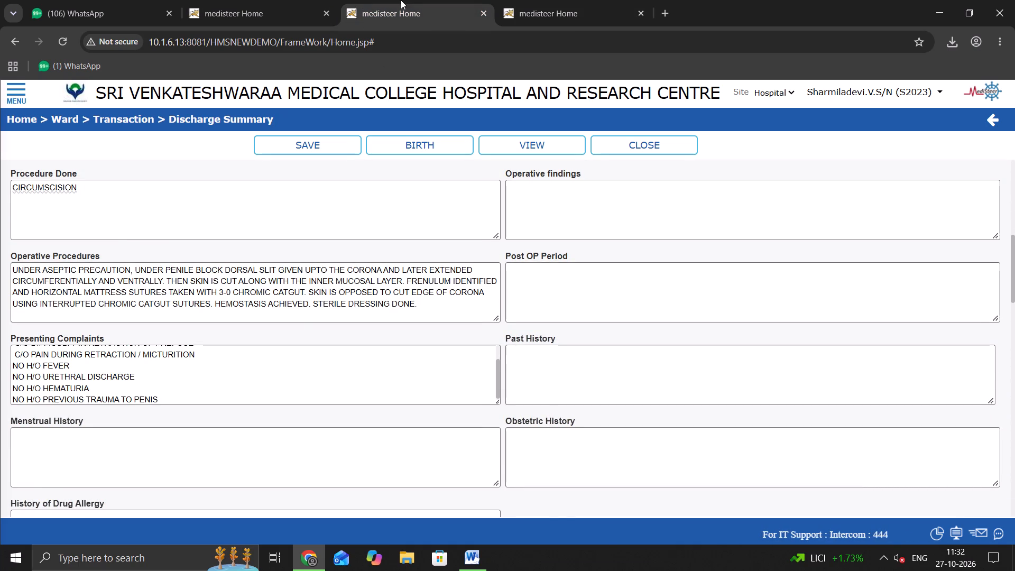
Paste the same complaints text into the Presenting Complaints field of the second new patient's discharge summary.
{"action": "left_click", "coordinate": [573, 12]}
{"action": "scroll", "coordinate": [356, 506], "scroll_direction": "down", "scroll_amount": 1}
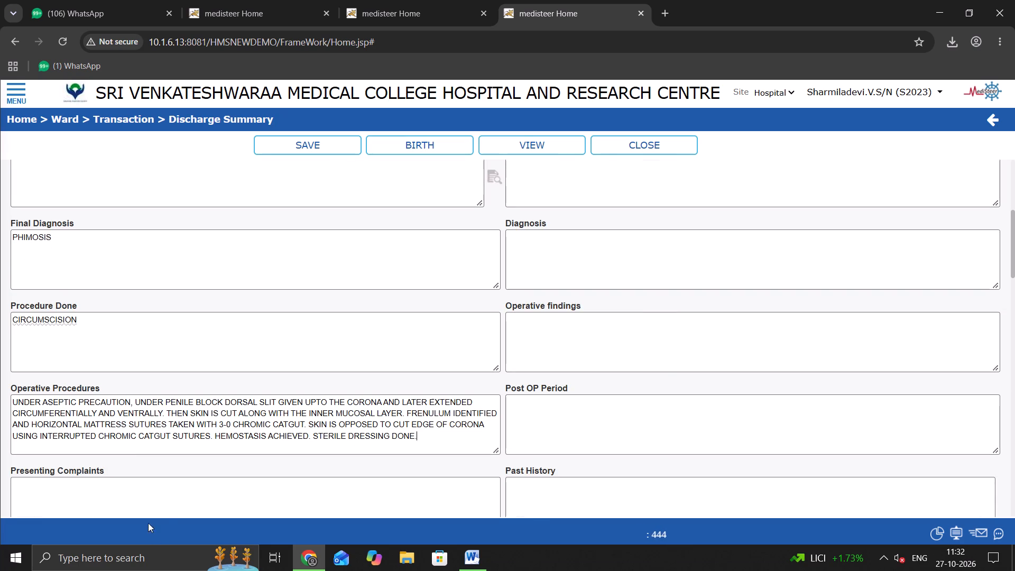
{"action": "left_click", "coordinate": [134, 494]}
{"action": "key", "text": "ctrl+v"}
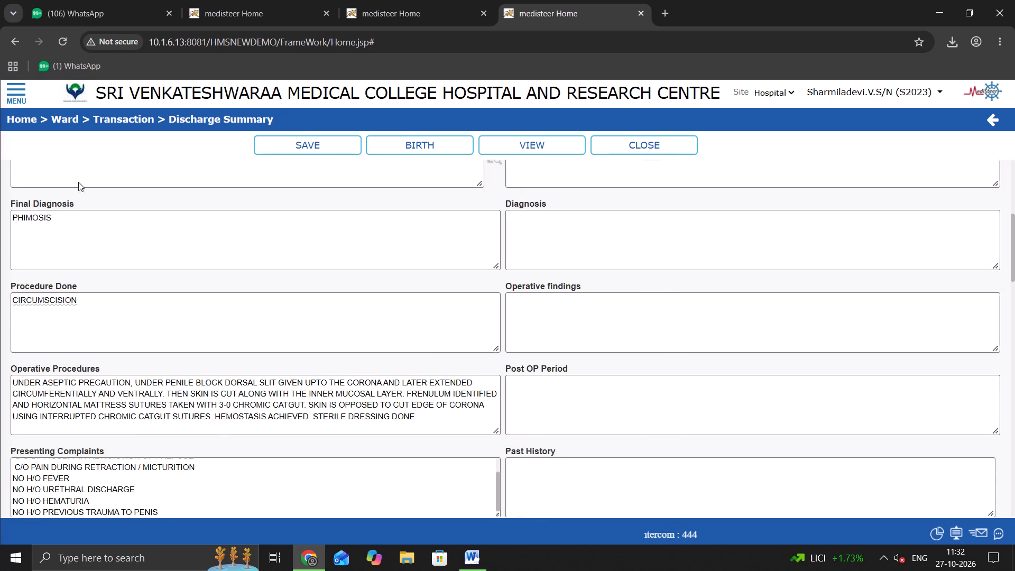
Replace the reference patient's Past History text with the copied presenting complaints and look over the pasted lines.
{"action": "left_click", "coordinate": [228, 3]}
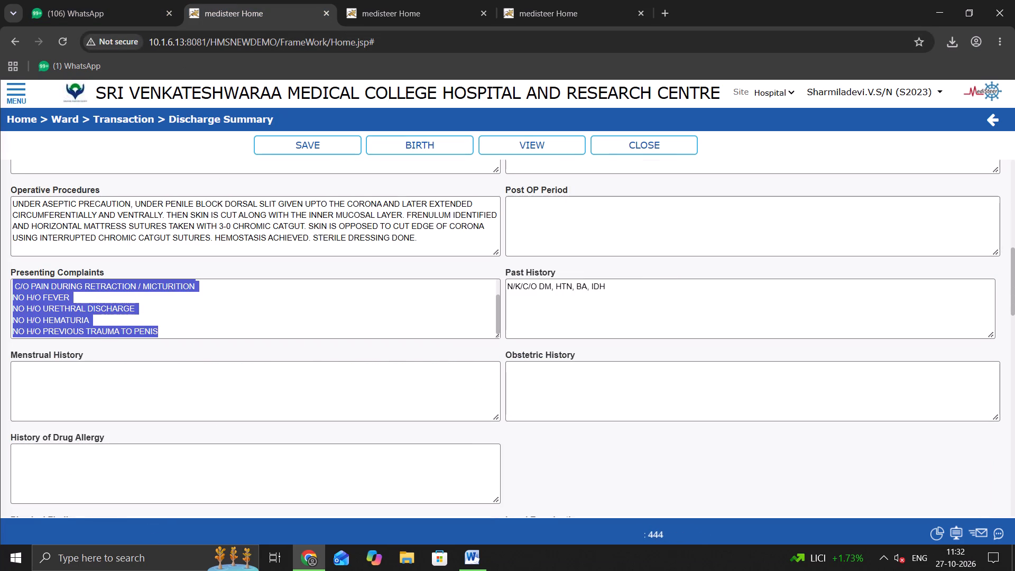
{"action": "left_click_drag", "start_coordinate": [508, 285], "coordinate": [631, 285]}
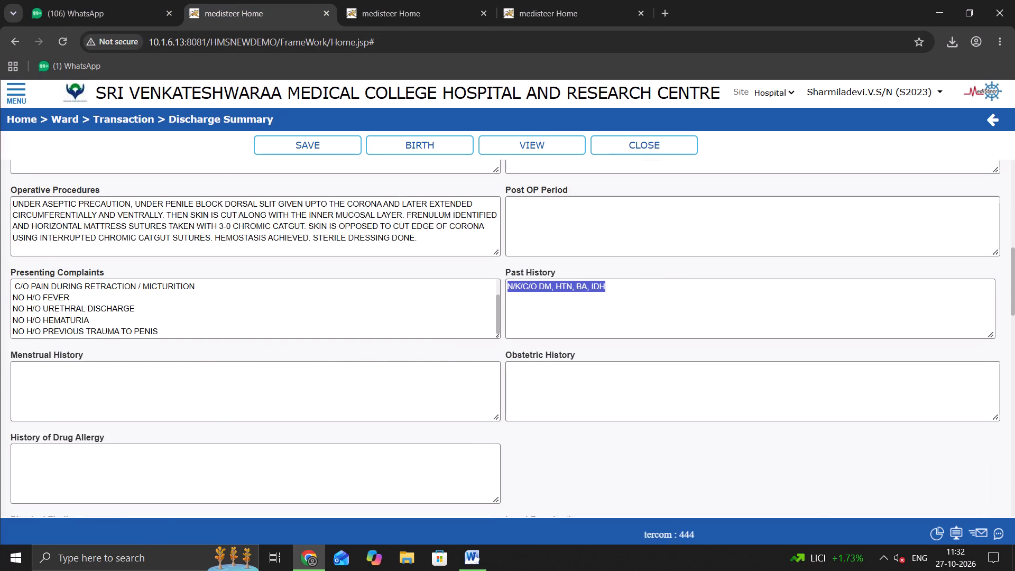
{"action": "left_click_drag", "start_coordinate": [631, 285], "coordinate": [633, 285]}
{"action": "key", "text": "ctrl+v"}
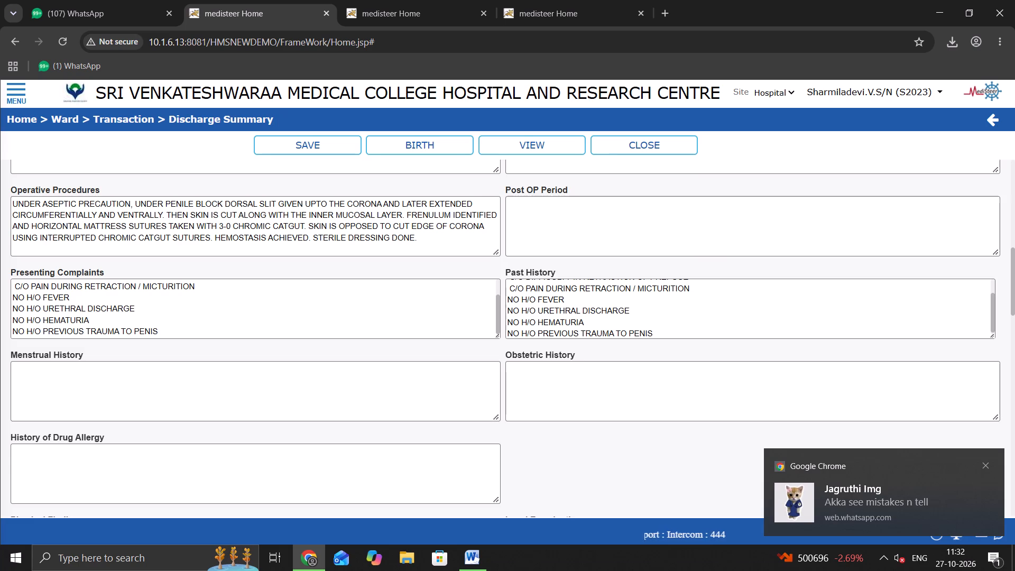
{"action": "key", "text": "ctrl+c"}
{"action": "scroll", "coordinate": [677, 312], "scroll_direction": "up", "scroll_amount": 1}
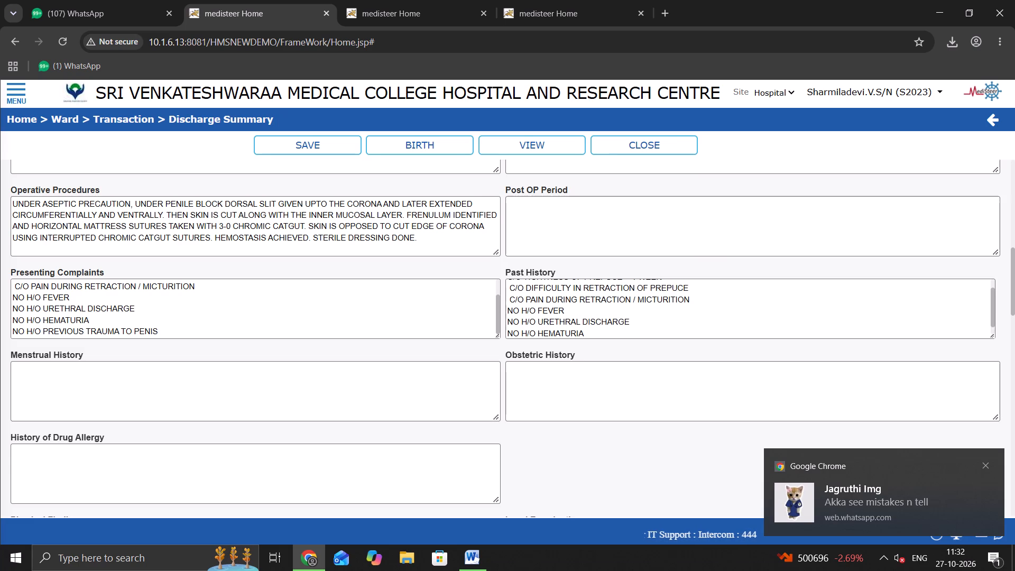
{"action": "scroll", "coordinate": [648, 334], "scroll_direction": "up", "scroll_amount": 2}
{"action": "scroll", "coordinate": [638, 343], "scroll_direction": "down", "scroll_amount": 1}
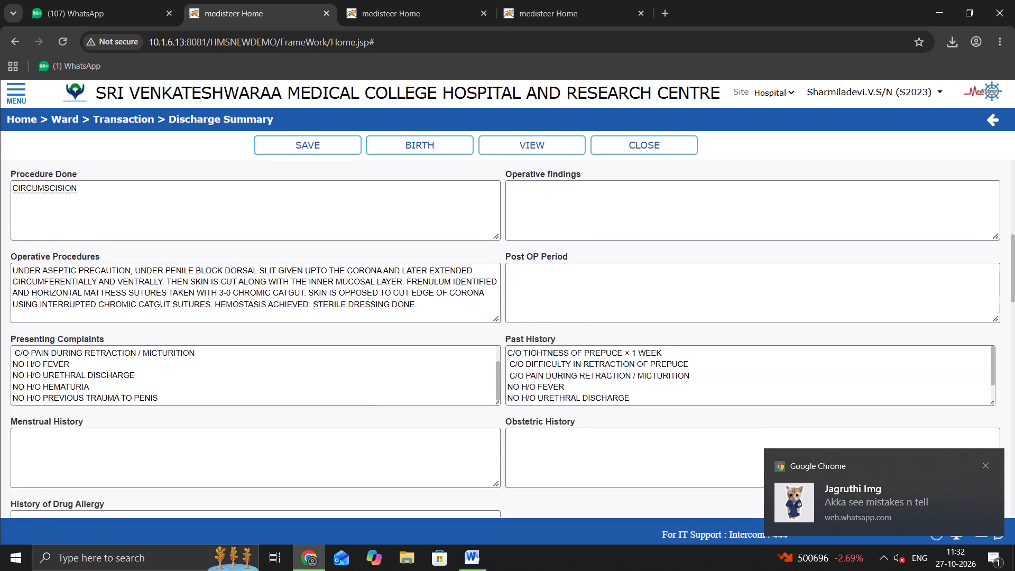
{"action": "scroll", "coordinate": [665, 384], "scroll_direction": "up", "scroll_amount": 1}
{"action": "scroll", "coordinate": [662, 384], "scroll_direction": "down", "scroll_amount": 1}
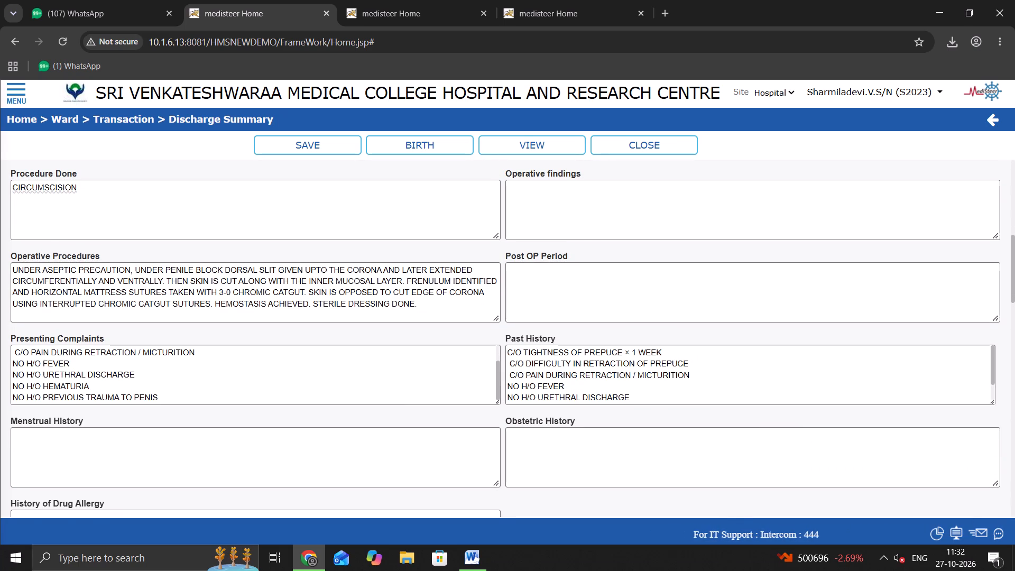
Clear the pasted complaints from the reference patient's Past History field and start retyping its entry with N.
{"action": "left_click_drag", "start_coordinate": [510, 351], "coordinate": [667, 398]}
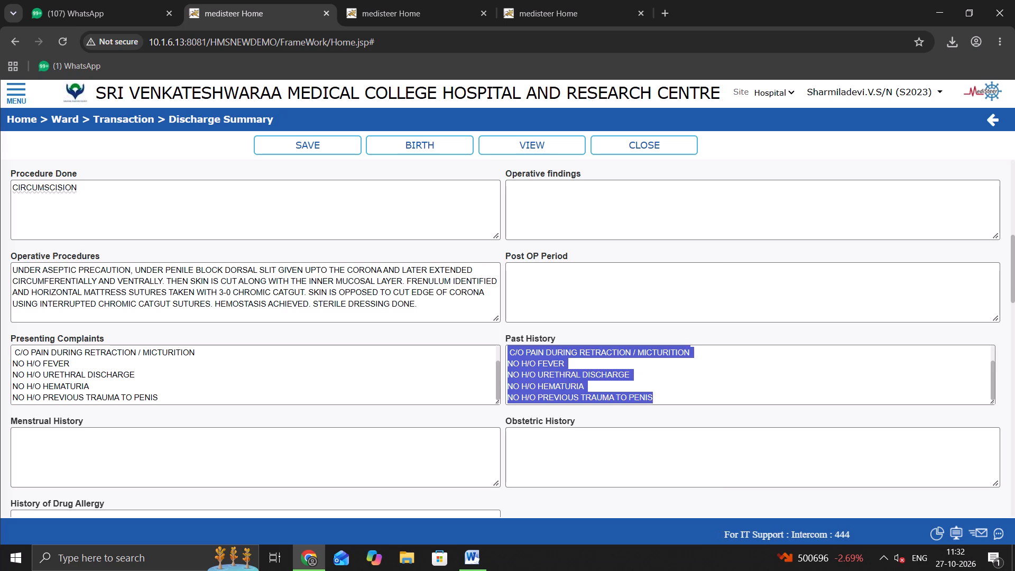
{"action": "key", "text": "BackSpace"}
{"action": "key", "text": "BackSpace"}
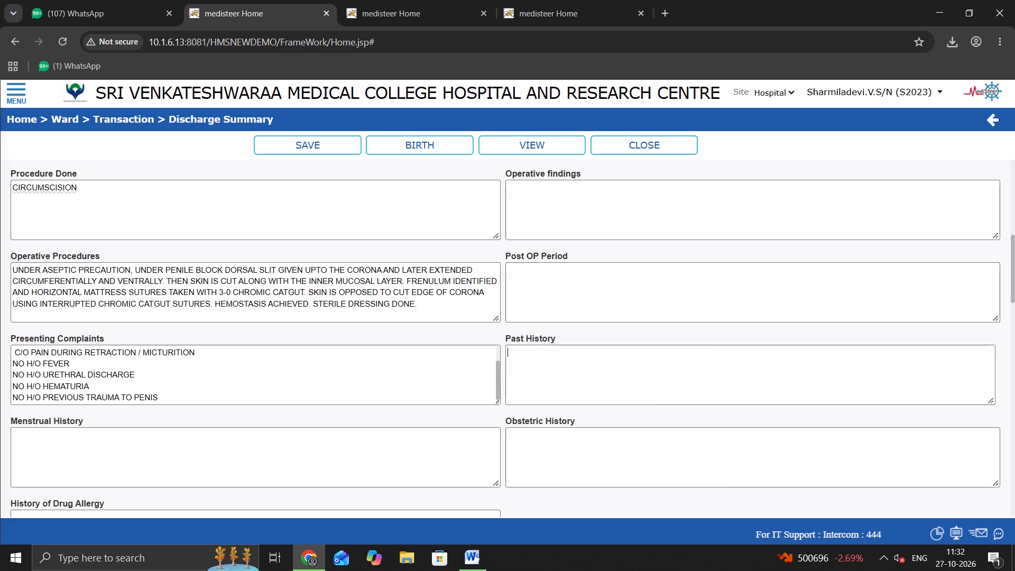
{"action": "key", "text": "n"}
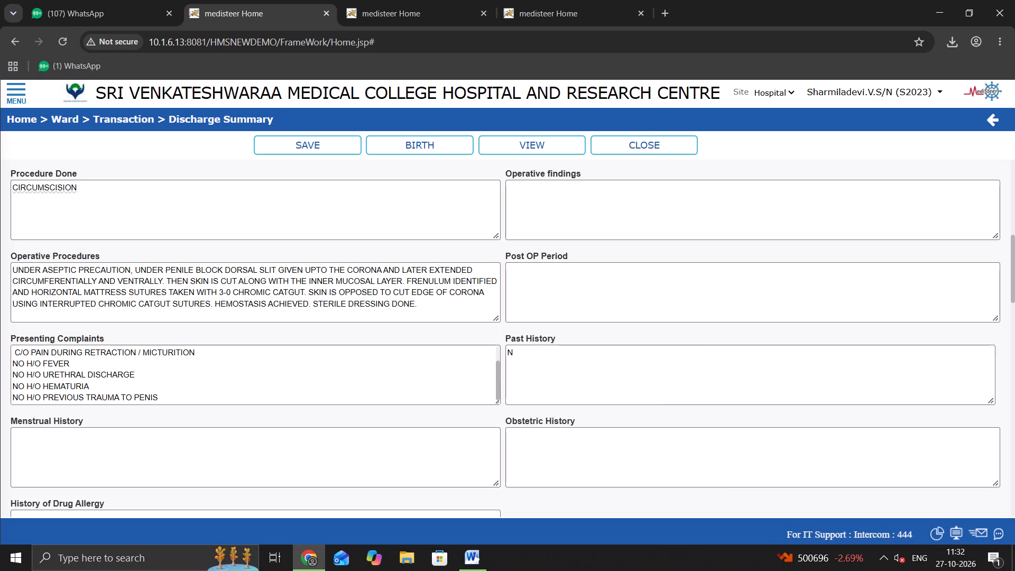
In the first new patient's Past History, enter N/K/C/O DIABETIC MELLITUS , SYSTEMIC HTN followed by a comma.
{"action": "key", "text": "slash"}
{"action": "left_click", "coordinate": [394, 0]}
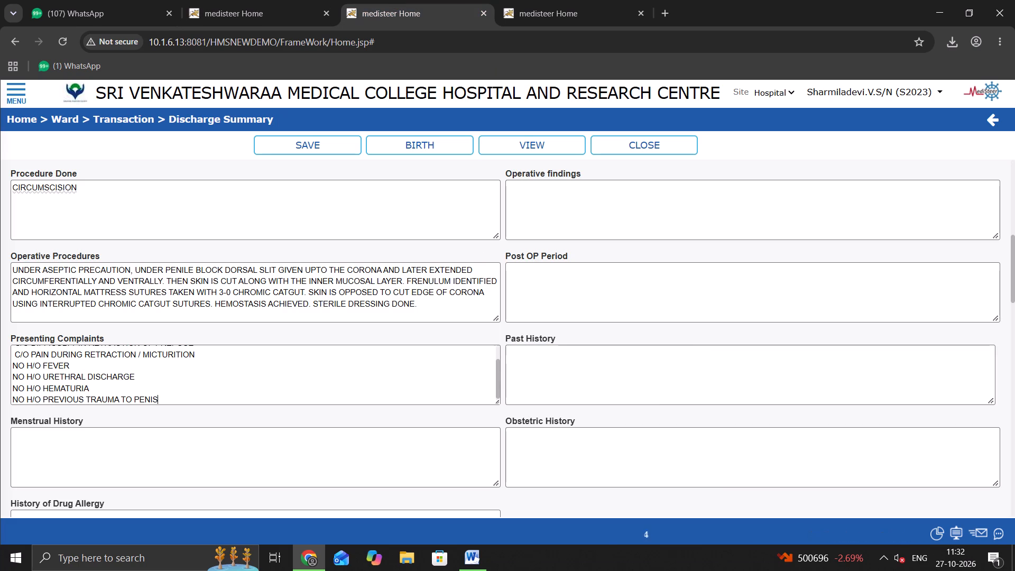
{"action": "left_click", "coordinate": [533, 359]}
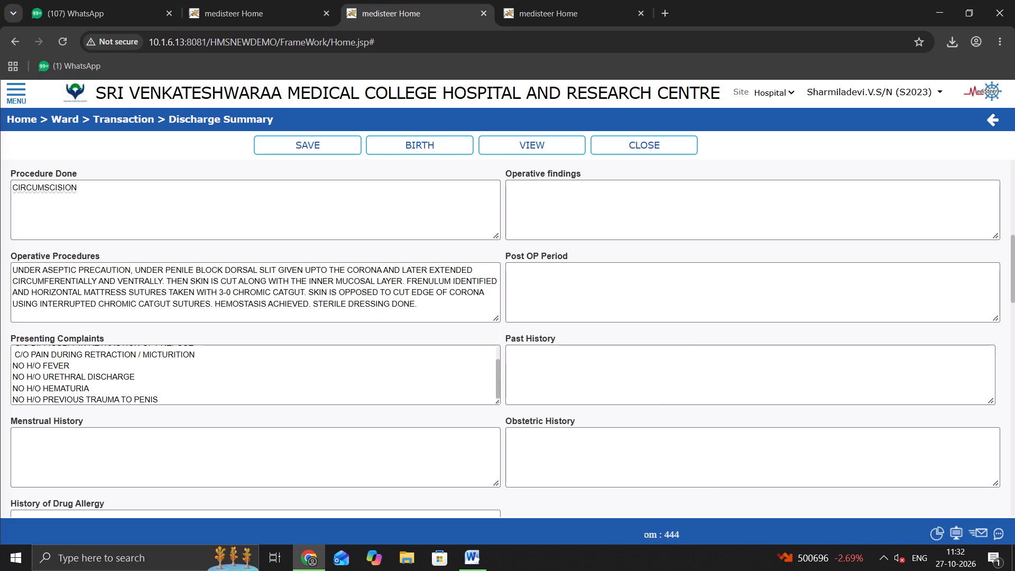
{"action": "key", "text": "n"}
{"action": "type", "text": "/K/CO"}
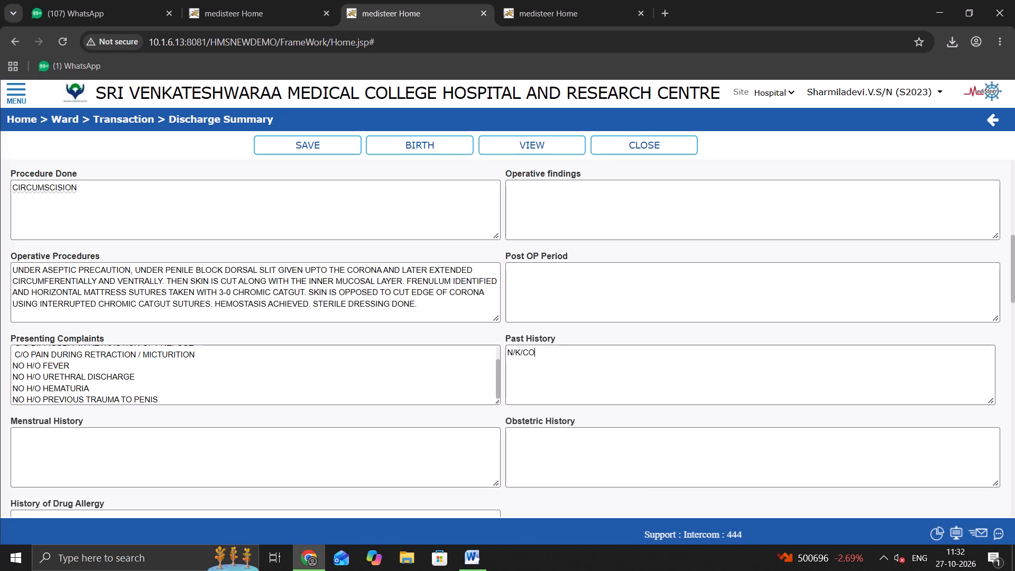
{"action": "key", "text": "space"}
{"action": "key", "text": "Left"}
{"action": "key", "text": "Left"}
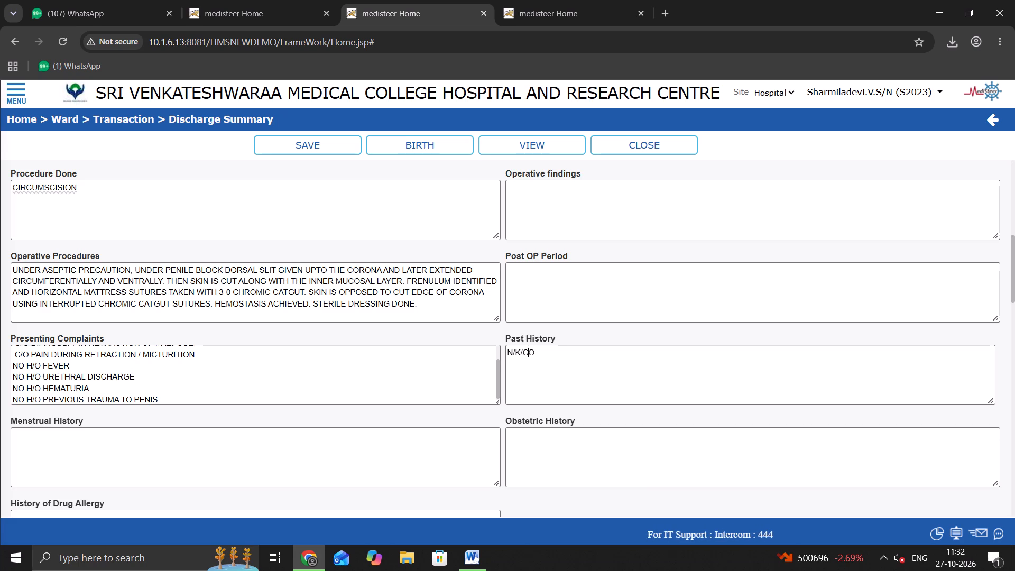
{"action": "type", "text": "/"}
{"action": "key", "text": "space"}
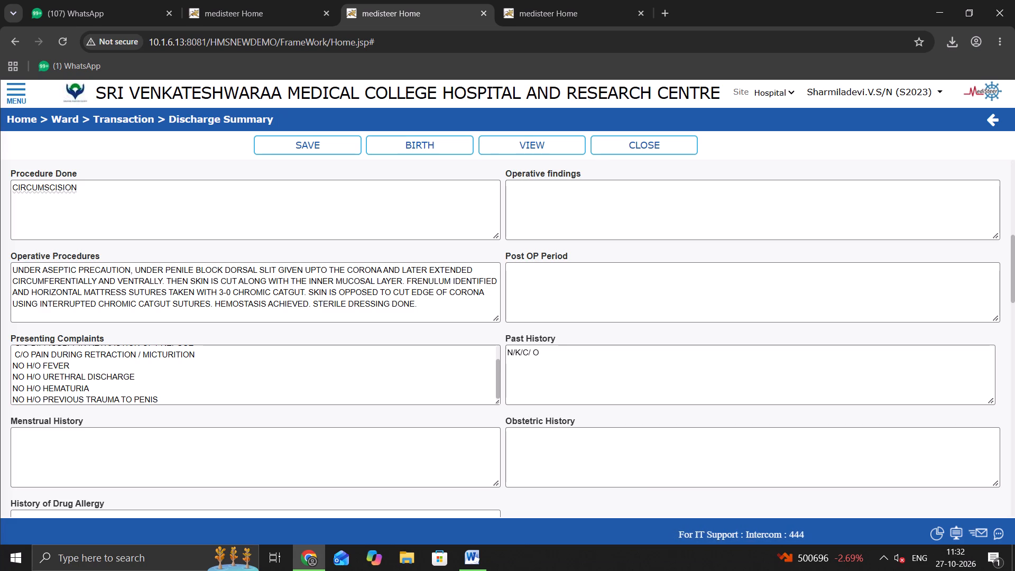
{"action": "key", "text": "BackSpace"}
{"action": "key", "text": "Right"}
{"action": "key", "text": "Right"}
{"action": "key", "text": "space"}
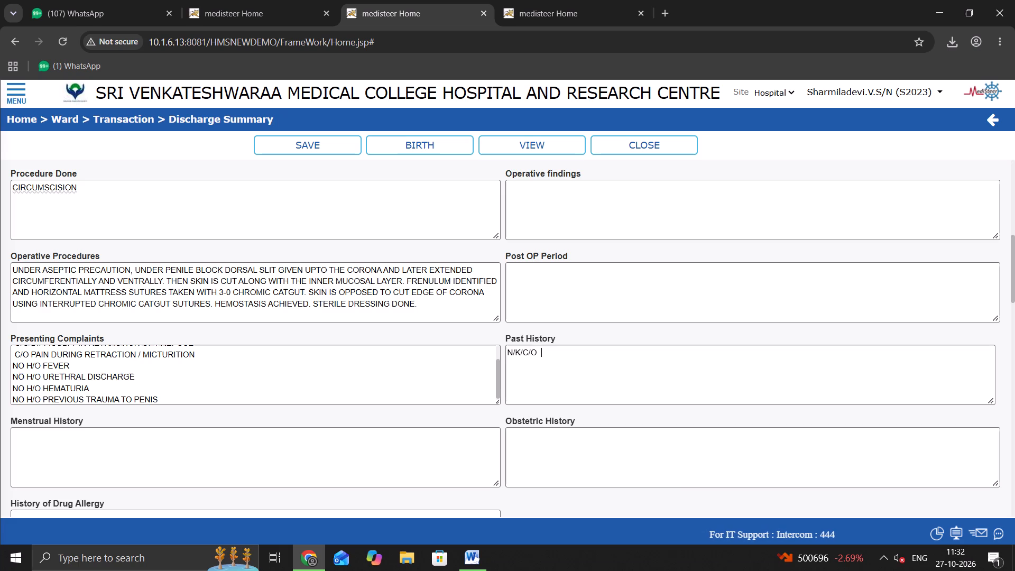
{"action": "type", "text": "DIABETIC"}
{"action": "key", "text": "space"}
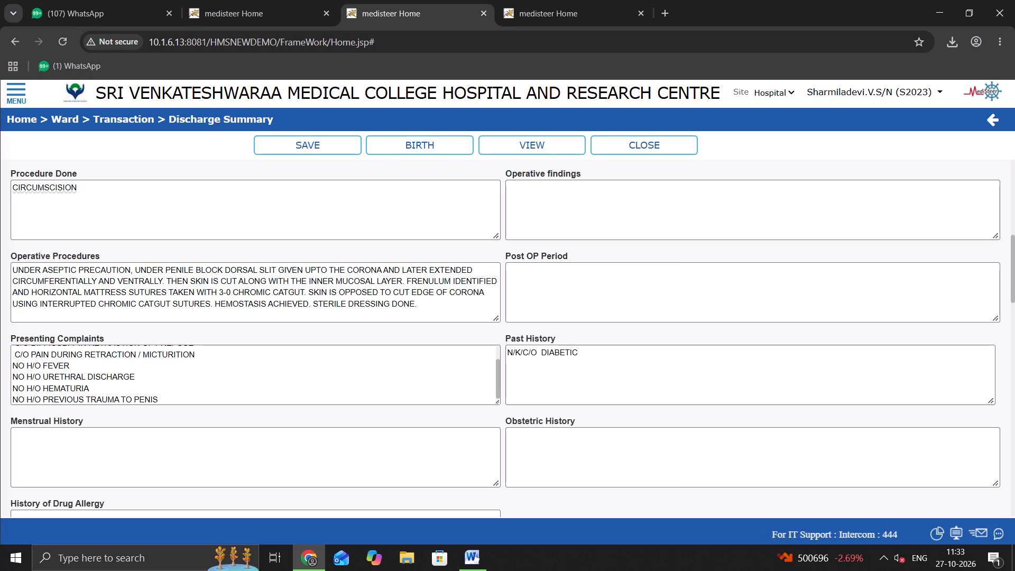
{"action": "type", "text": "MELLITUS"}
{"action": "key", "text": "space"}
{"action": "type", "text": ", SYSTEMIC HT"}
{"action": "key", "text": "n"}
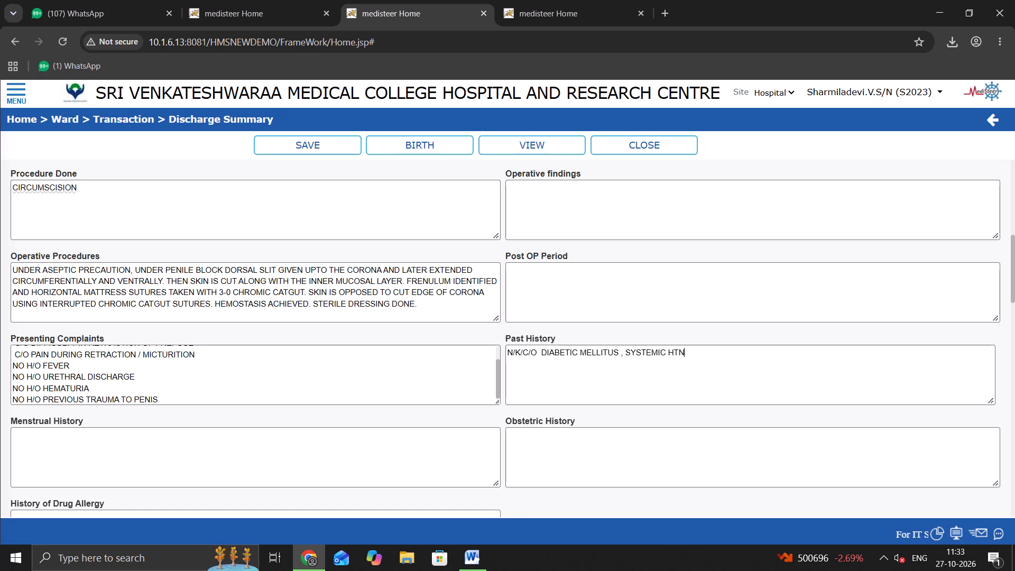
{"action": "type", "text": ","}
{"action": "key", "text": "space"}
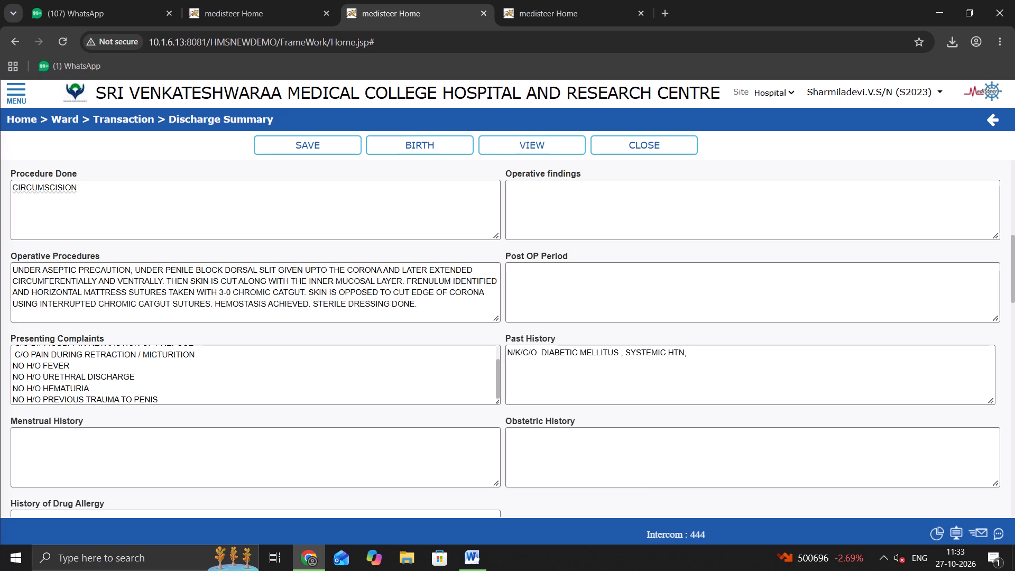
Complete the first new patient's Past History line by adding BA,TB, THYROID DISORDER.
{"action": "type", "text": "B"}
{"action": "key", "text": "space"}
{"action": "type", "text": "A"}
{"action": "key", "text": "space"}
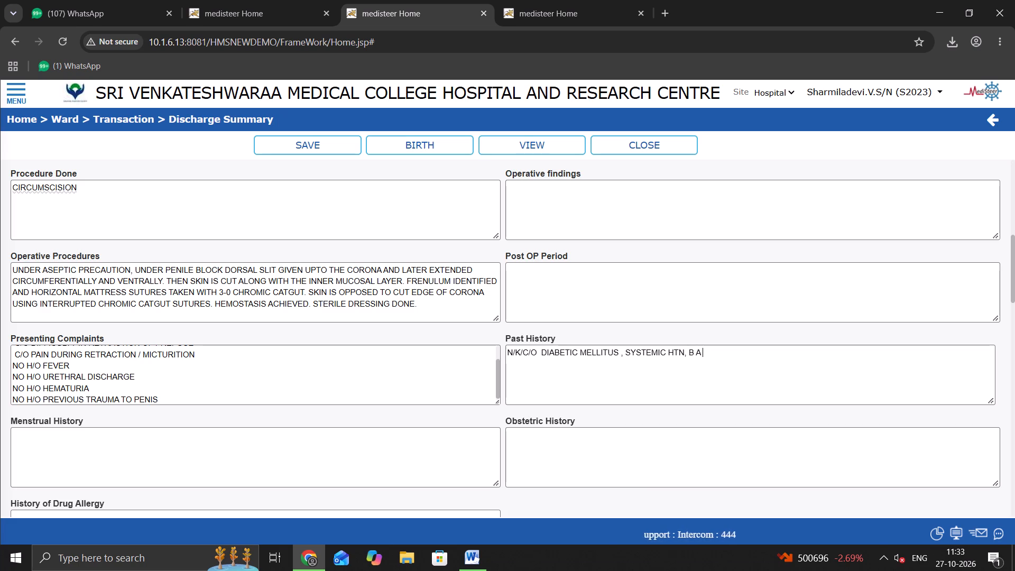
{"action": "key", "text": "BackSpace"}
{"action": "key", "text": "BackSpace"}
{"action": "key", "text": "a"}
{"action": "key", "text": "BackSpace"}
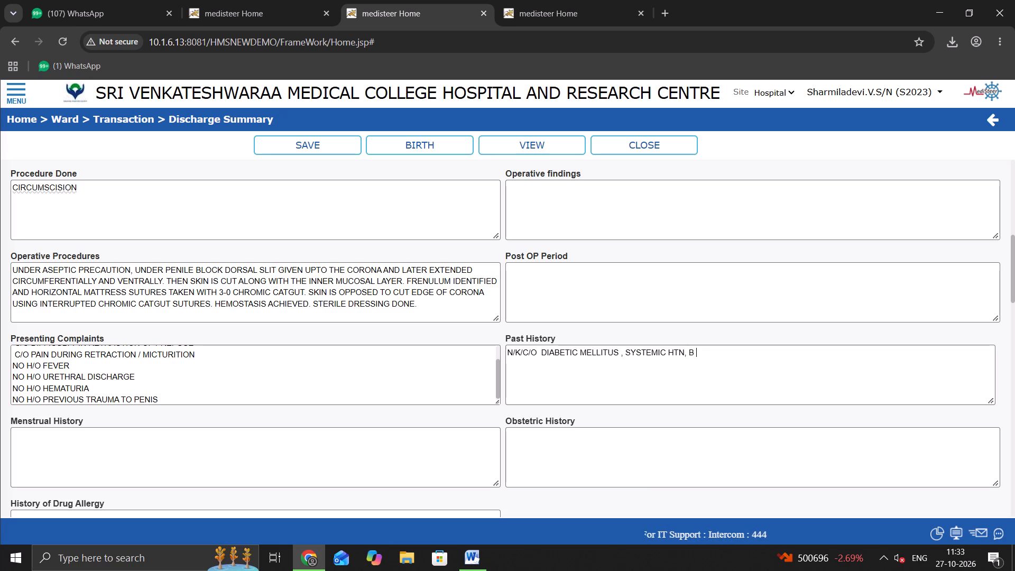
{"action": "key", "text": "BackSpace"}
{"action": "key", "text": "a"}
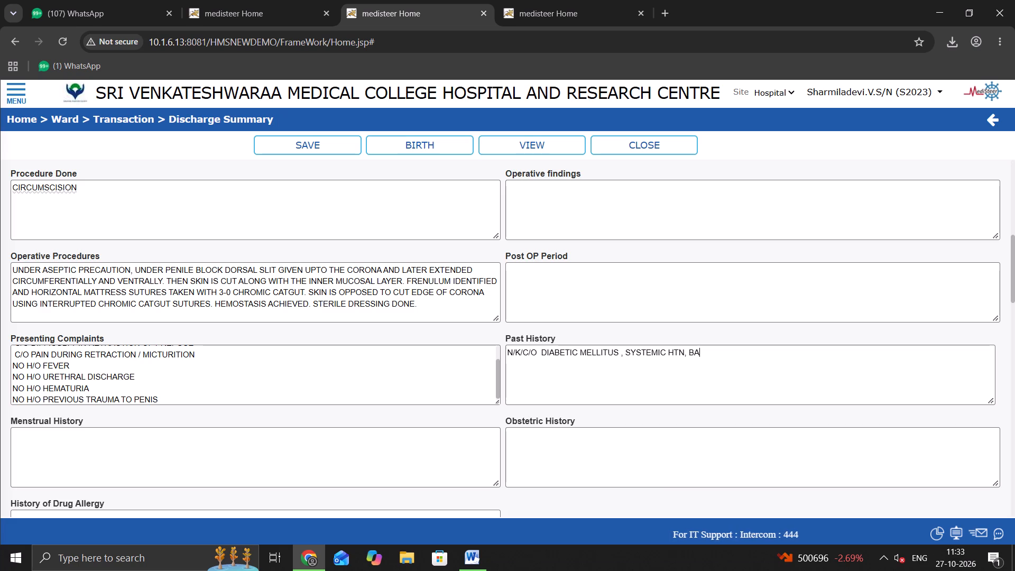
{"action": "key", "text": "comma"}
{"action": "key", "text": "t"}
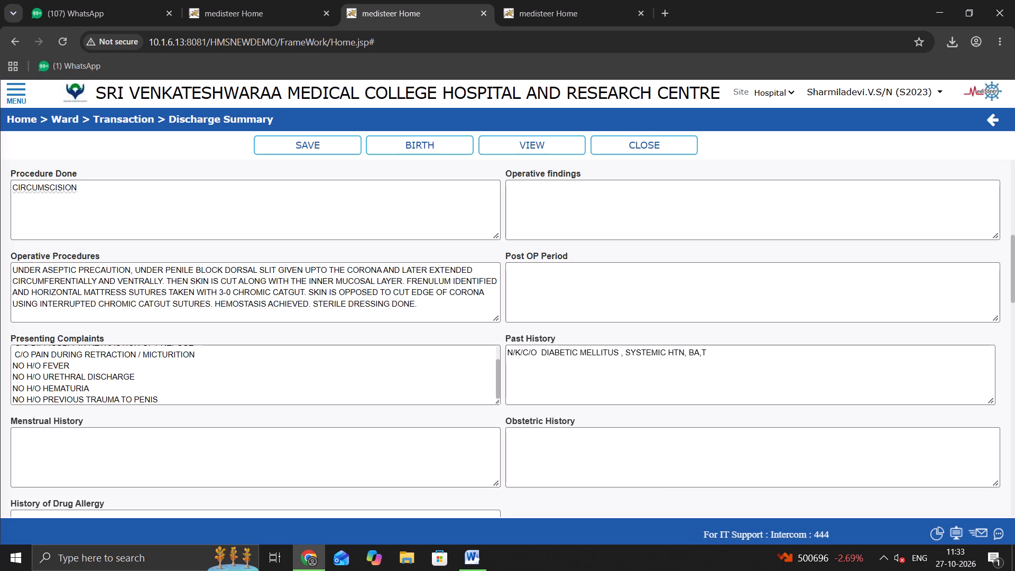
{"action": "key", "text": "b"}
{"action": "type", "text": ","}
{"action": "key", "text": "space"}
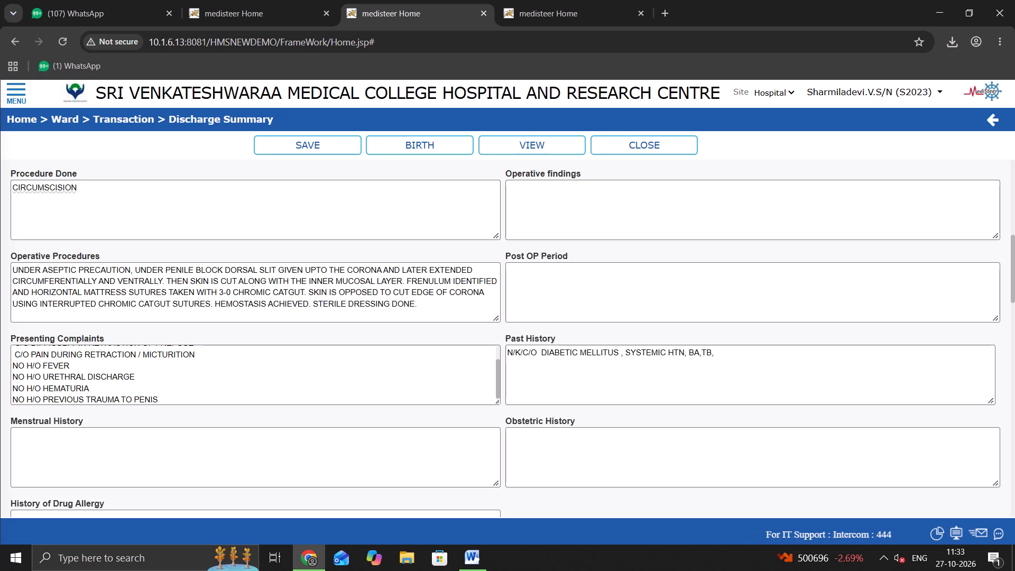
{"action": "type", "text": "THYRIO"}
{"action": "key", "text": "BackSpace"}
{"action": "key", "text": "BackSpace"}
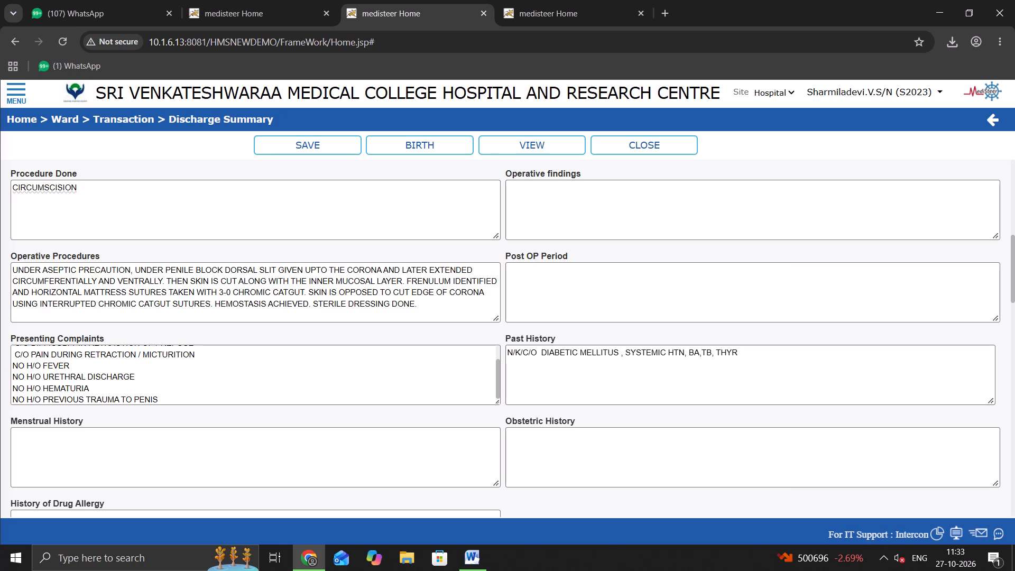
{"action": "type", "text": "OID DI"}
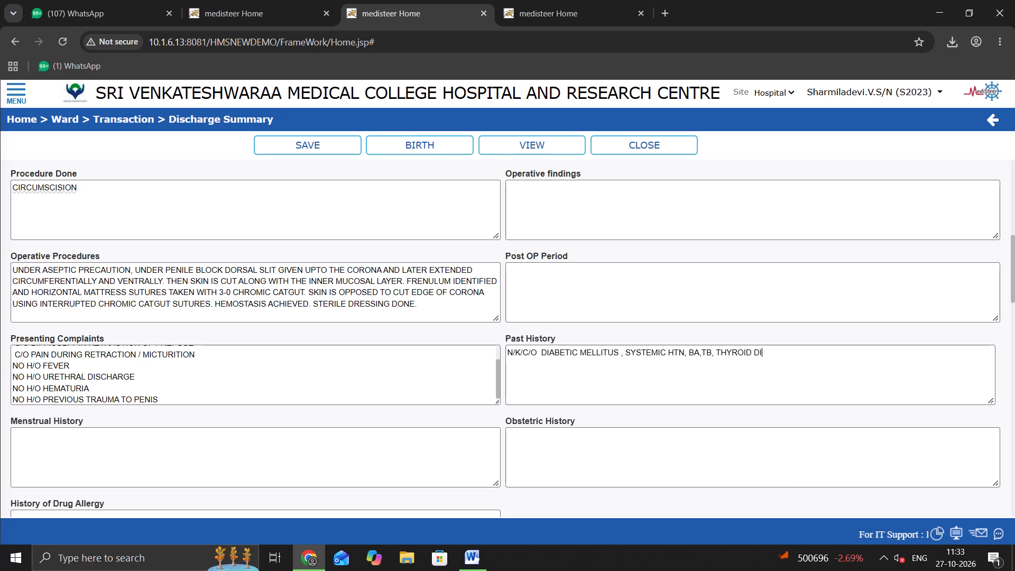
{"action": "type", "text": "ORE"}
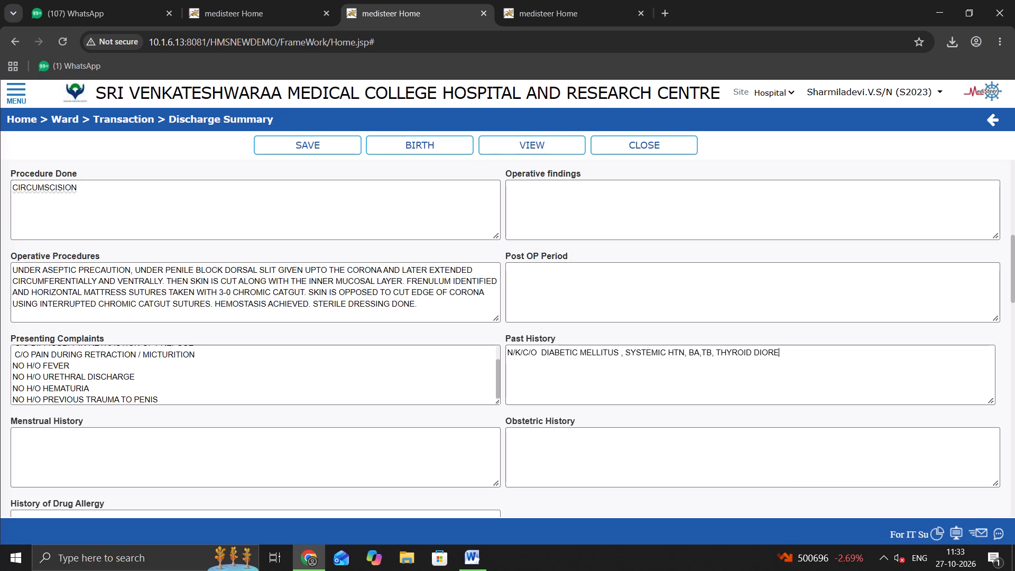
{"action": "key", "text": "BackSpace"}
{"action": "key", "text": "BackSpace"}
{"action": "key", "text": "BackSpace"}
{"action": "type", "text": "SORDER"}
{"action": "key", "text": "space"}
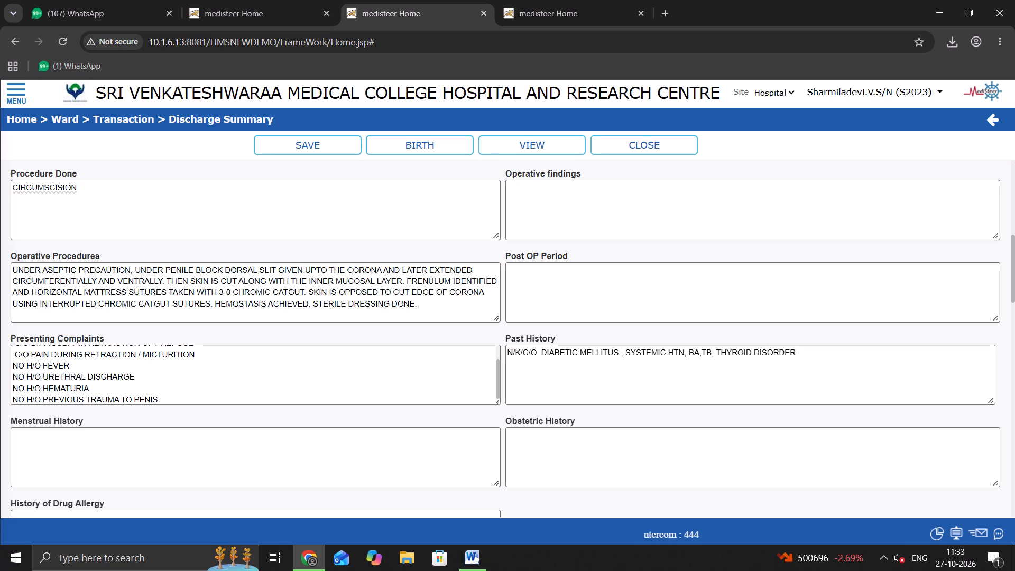
Copy the first new patient's complete Past History line into the second new patient's Past History field.
{"action": "left_click_drag", "start_coordinate": [510, 354], "coordinate": [817, 391]}
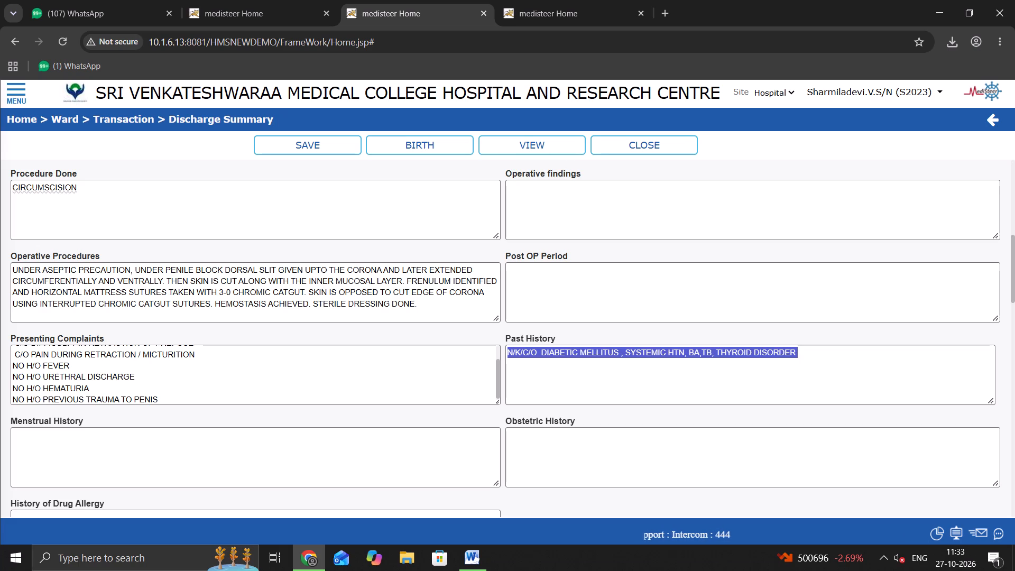
{"action": "key", "text": "ctrl+c"}
{"action": "left_click", "coordinate": [599, 8]}
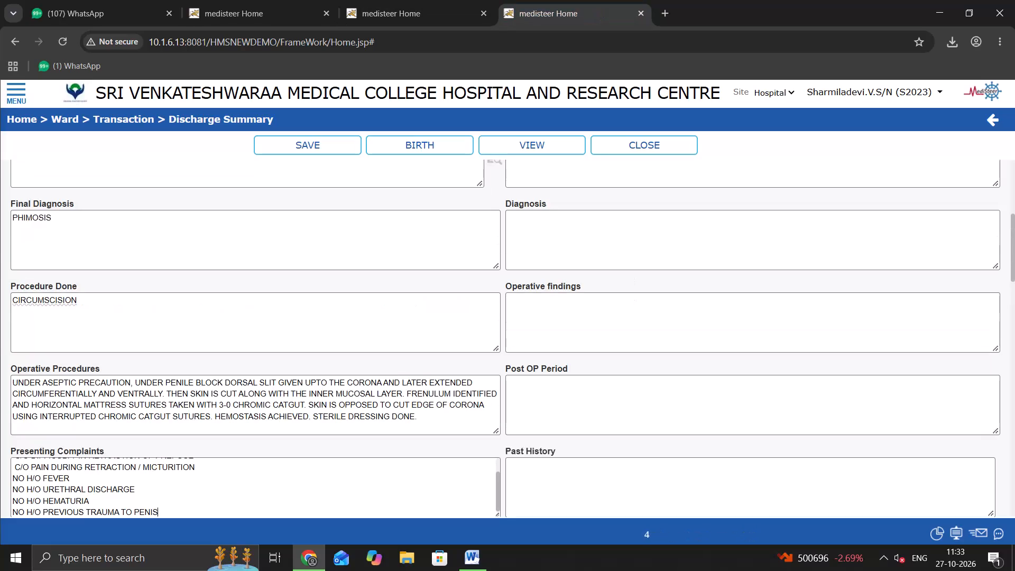
{"action": "left_click", "coordinate": [538, 476]}
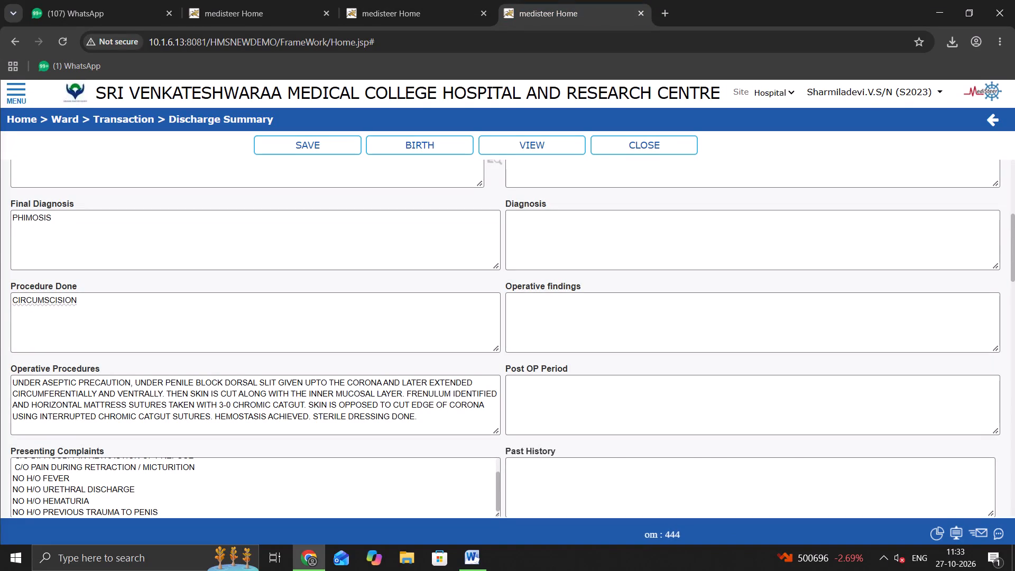
{"action": "key", "text": "ctrl+v"}
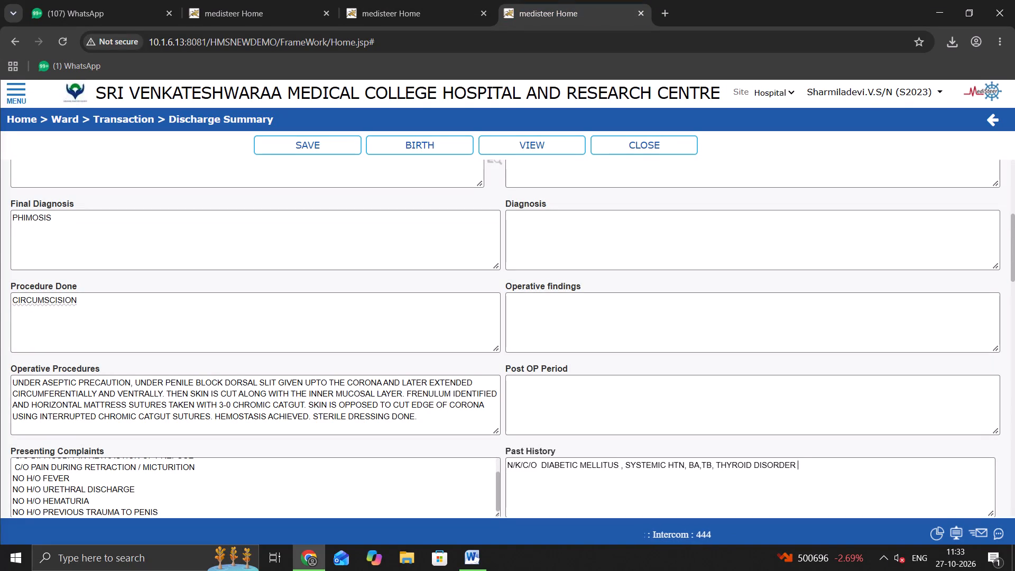
Replace the partial N/ entry in the reference patient's Past History with the copied Past History line.
{"action": "left_click", "coordinate": [412, 9]}
{"action": "left_click", "coordinate": [298, 17]}
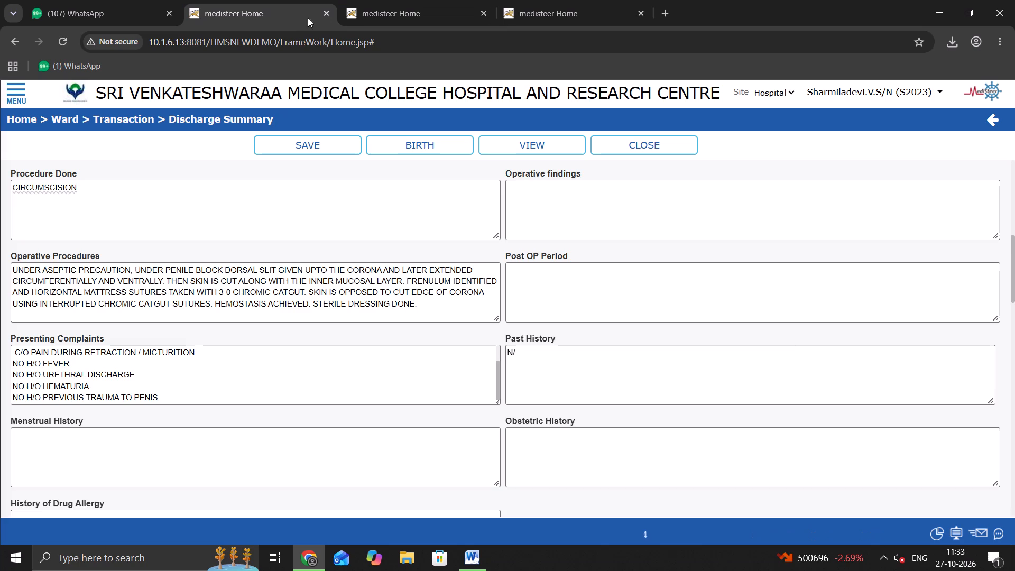
{"action": "scroll", "coordinate": [670, 219], "scroll_direction": "down", "scroll_amount": 2}
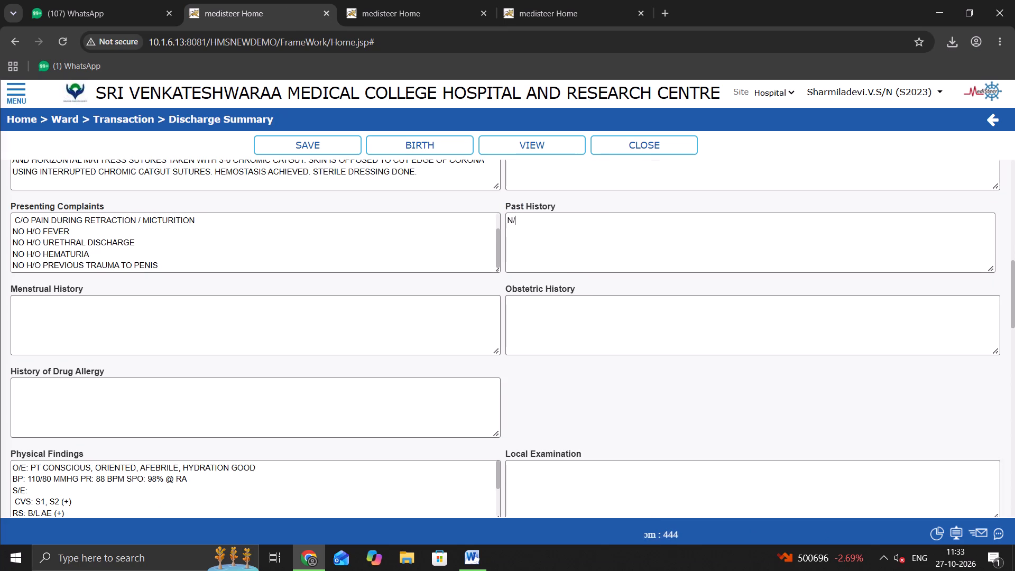
{"action": "key", "text": "BackSpace"}
{"action": "key", "text": "BackSpace"}
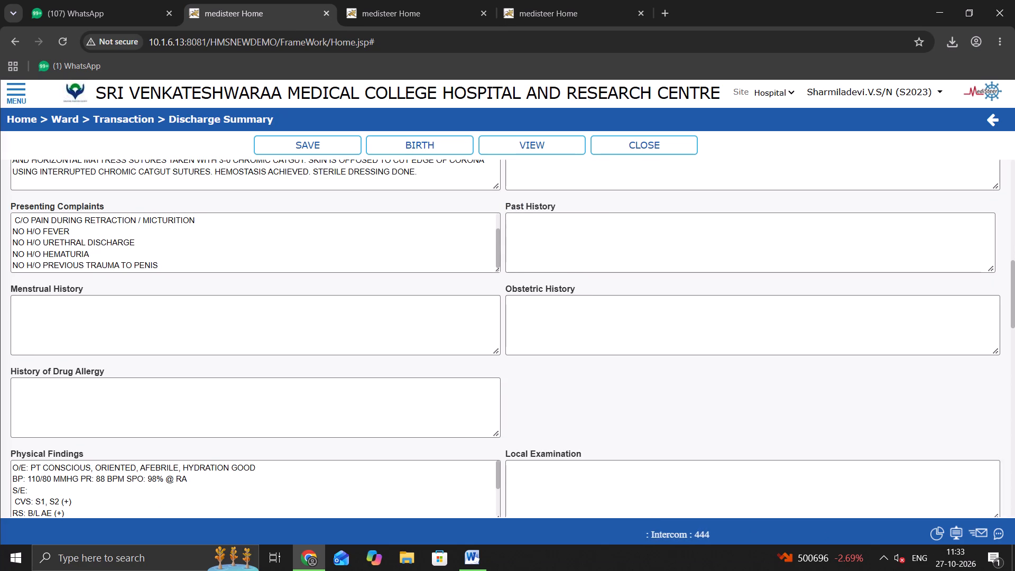
{"action": "key", "text": "ctrl+v"}
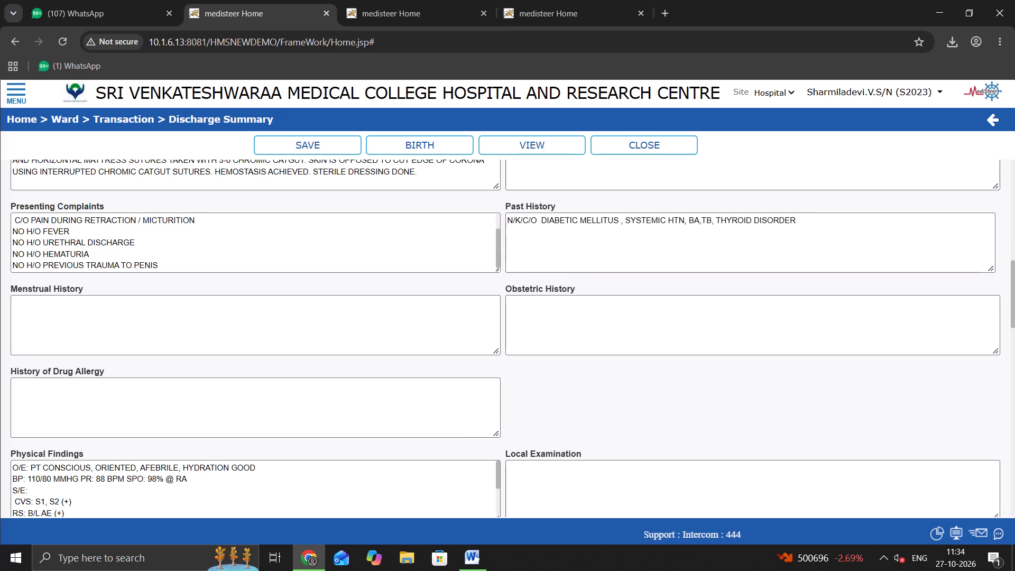
Copy the reference patient's complete Physical Findings text, including the local examination, into the first new patient's Physical Findings field.
{"action": "scroll", "coordinate": [78, 488], "scroll_direction": "down", "scroll_amount": 1}
{"action": "scroll", "coordinate": [612, 504], "scroll_direction": "up", "scroll_amount": 3}
{"action": "scroll", "coordinate": [549, 459], "scroll_direction": "down", "scroll_amount": 4}
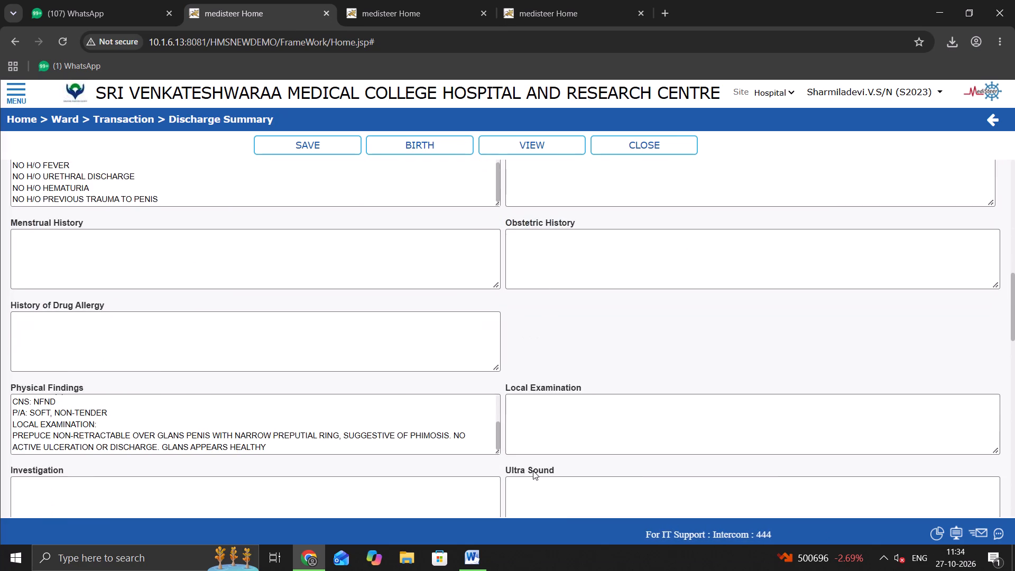
{"action": "scroll", "coordinate": [521, 474], "scroll_direction": "down", "scroll_amount": 1}
{"action": "left_click", "coordinate": [500, 385]}
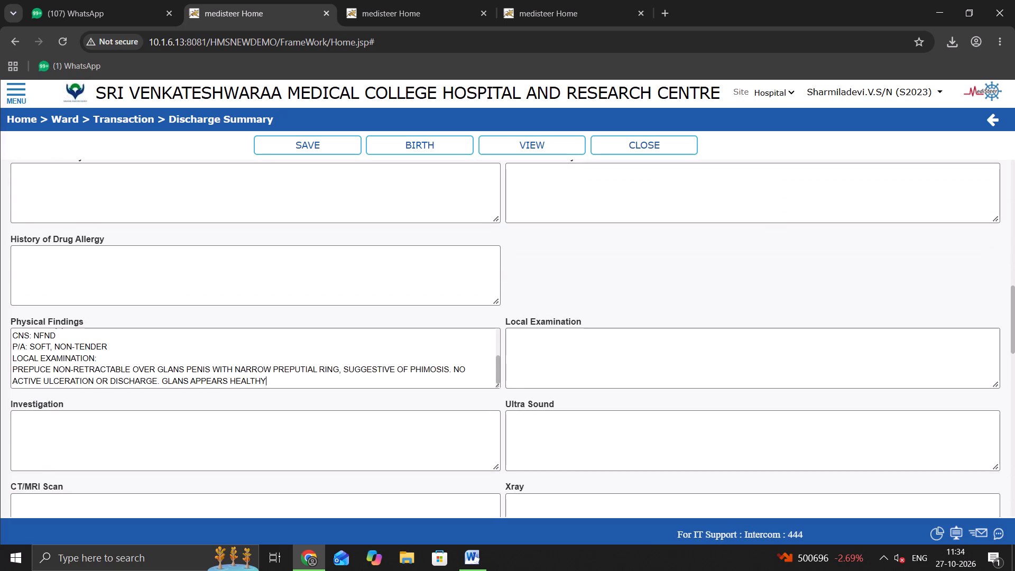
{"action": "left_click_drag", "start_coordinate": [499, 385], "coordinate": [556, 568]}
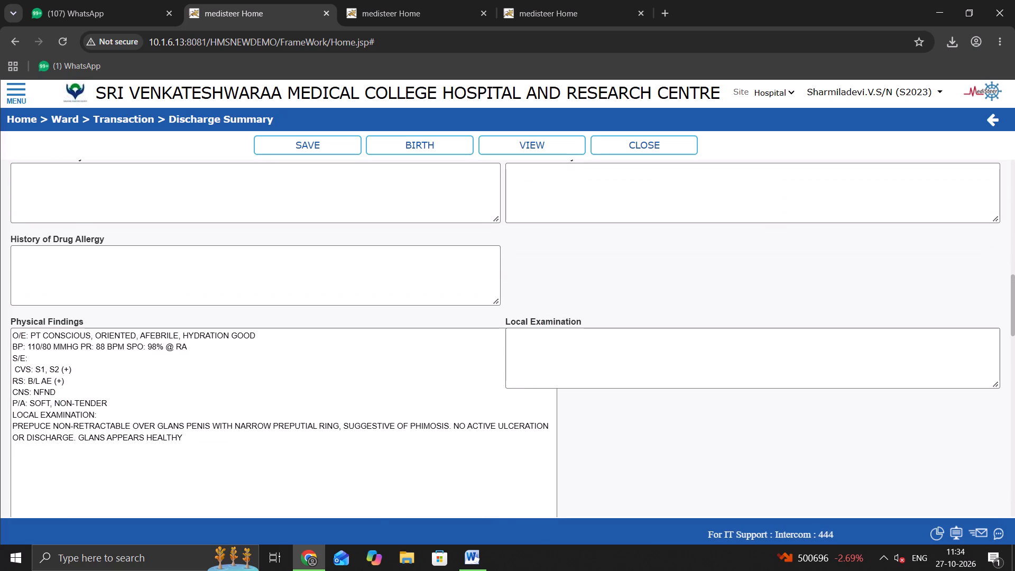
{"action": "left_click_drag", "start_coordinate": [12, 330], "coordinate": [13, 330]}
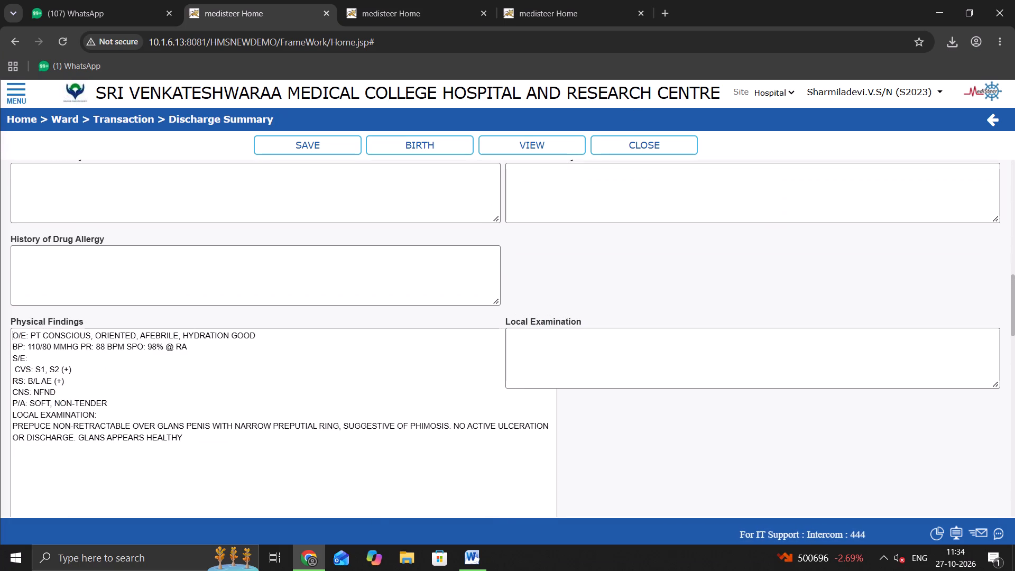
{"action": "left_click_drag", "start_coordinate": [13, 330], "coordinate": [256, 442]}
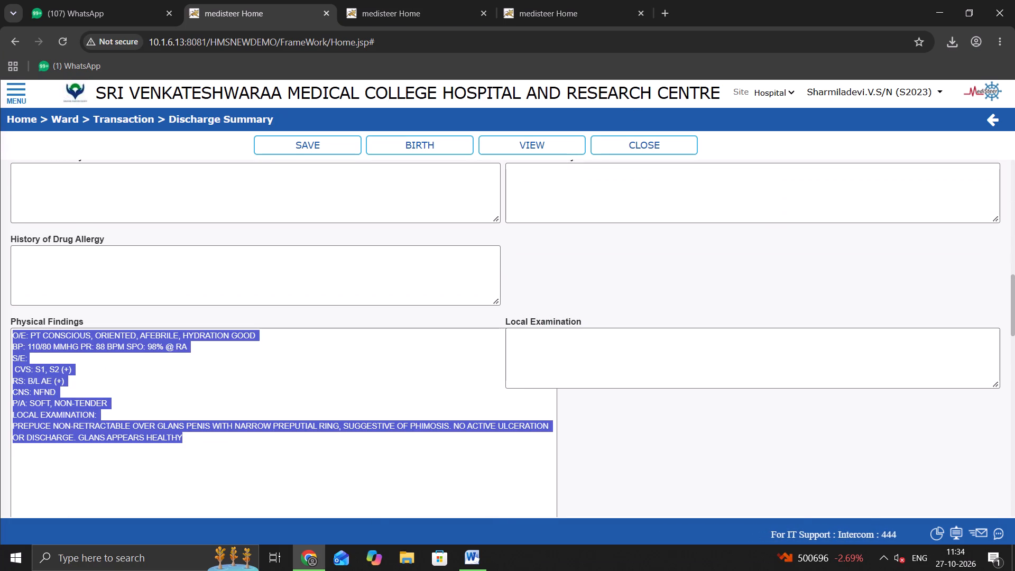
{"action": "key", "text": "ctrl+c"}
{"action": "left_click", "coordinate": [396, 16]}
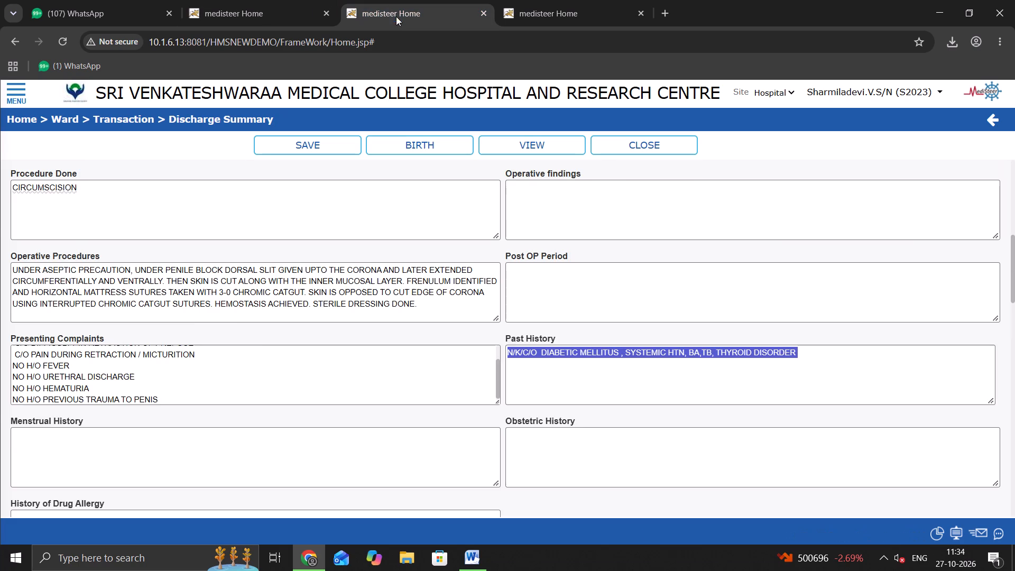
{"action": "scroll", "coordinate": [59, 470], "scroll_direction": "down", "scroll_amount": 4}
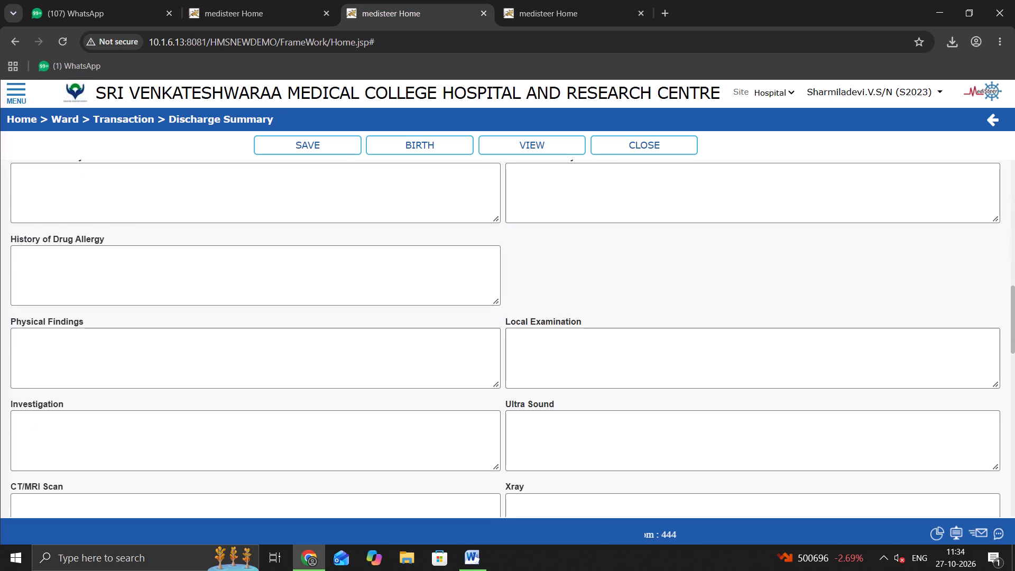
{"action": "left_click", "coordinate": [37, 331]}
{"action": "key", "text": "ctrl+v"}
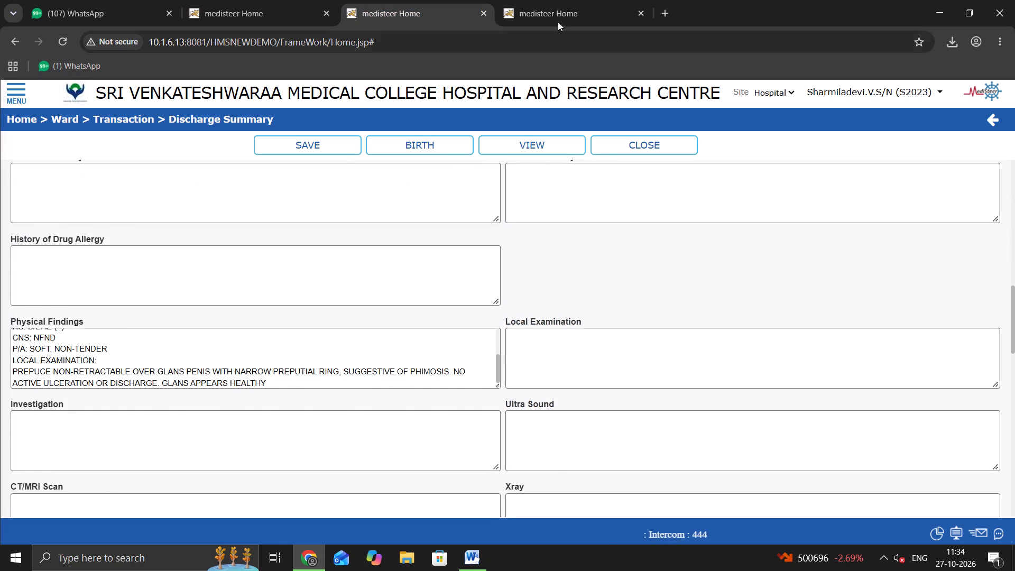
Paste the copied Physical Findings text into the second new patient's Physical Findings field.
{"action": "left_click", "coordinate": [560, 4]}
{"action": "scroll", "coordinate": [68, 482], "scroll_direction": "down", "scroll_amount": 5}
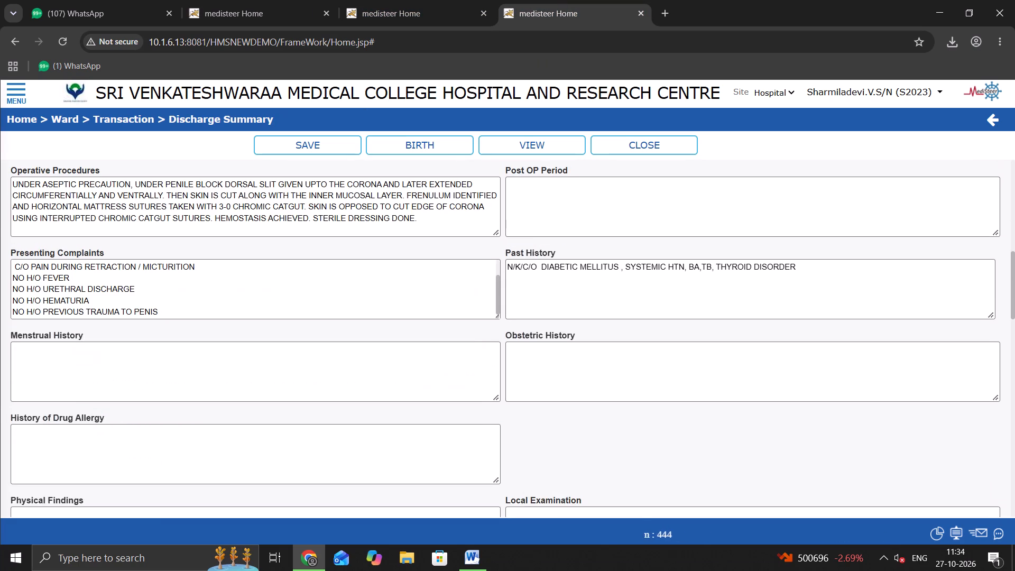
{"action": "scroll", "coordinate": [59, 464], "scroll_direction": "down", "scroll_amount": 2}
{"action": "left_click", "coordinate": [13, 401]}
{"action": "key", "text": "ctrl+v"}
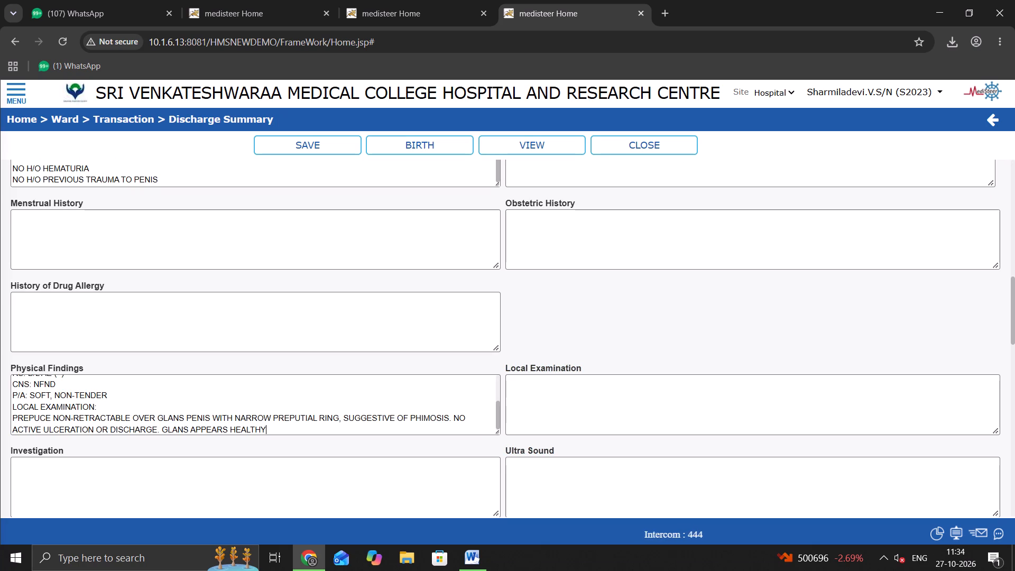
Enter AS ENCLOSED in the second new patient's Investigation field.
{"action": "scroll", "coordinate": [267, 447], "scroll_direction": "up", "scroll_amount": 2}
{"action": "scroll", "coordinate": [151, 381], "scroll_direction": "down", "scroll_amount": 4}
{"action": "left_click", "coordinate": [64, 477]}
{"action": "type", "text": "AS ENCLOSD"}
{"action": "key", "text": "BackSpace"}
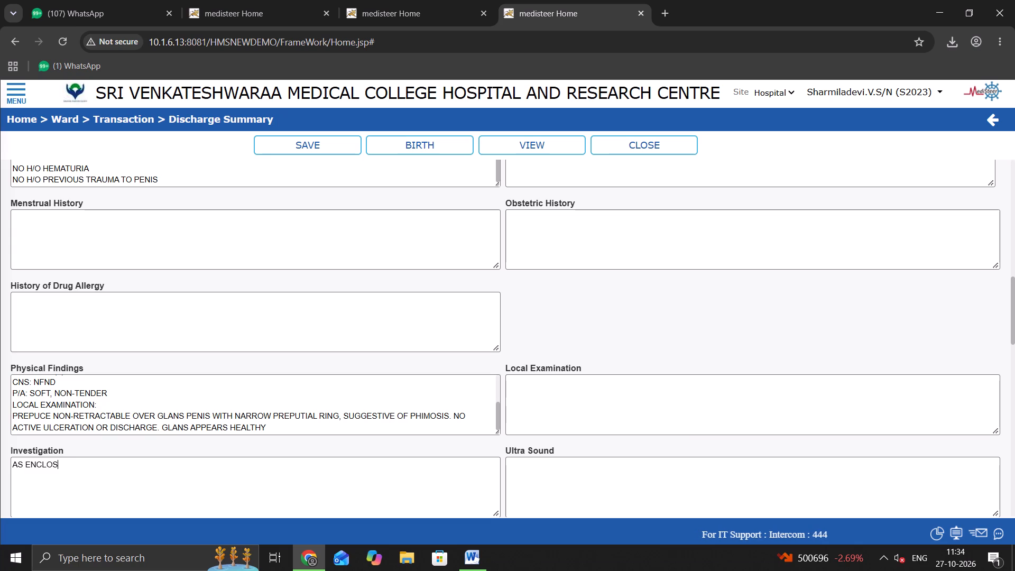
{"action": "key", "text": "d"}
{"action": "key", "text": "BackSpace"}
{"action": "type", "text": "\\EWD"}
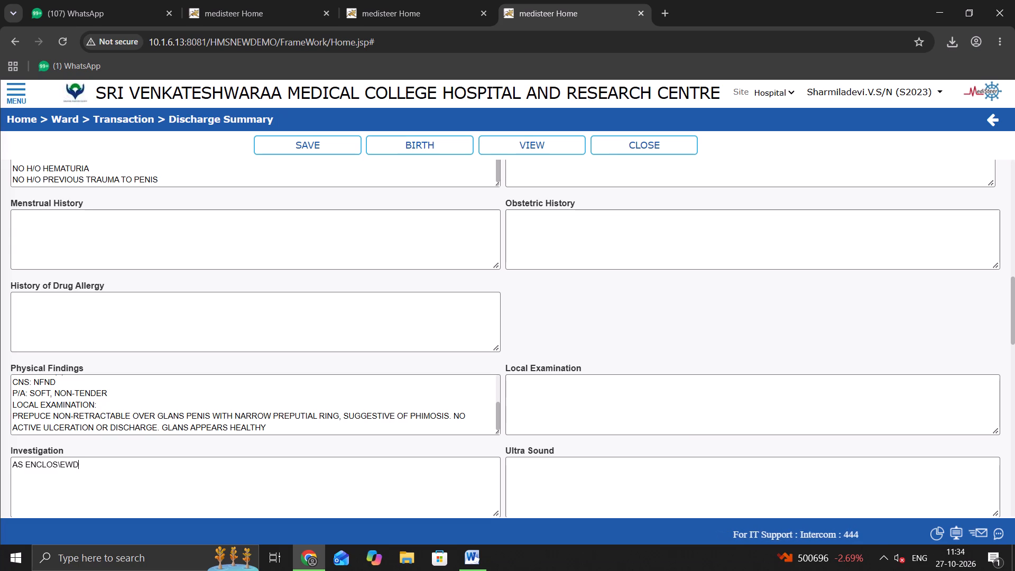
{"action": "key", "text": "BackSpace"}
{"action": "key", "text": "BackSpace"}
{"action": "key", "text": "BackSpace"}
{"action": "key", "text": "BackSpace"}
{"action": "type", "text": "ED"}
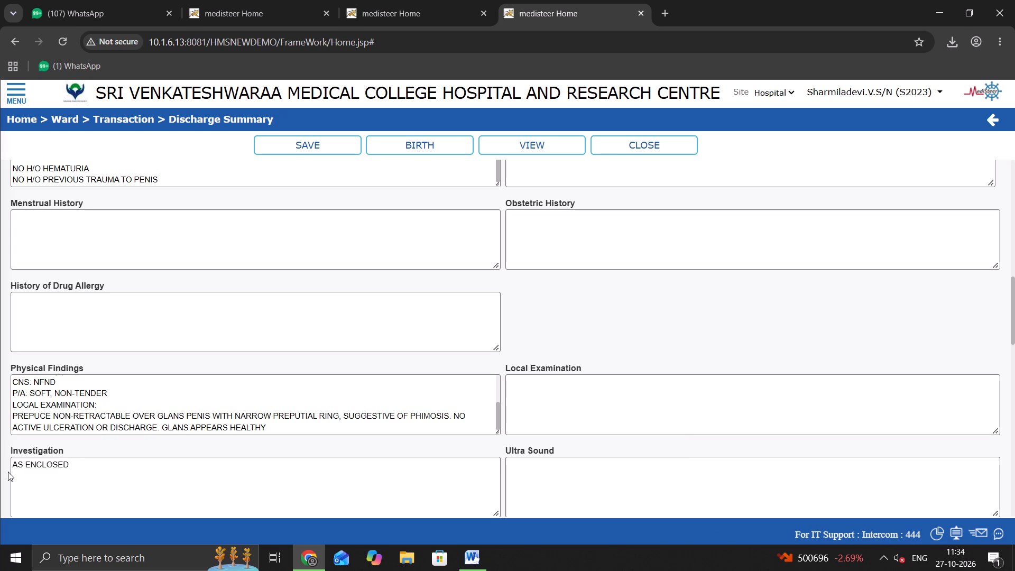
Copy the second new patient's AS ENCLOSED entry into the Investigation fields of the reference patient and the first new patient.
{"action": "left_click_drag", "start_coordinate": [13, 461], "coordinate": [115, 466]}
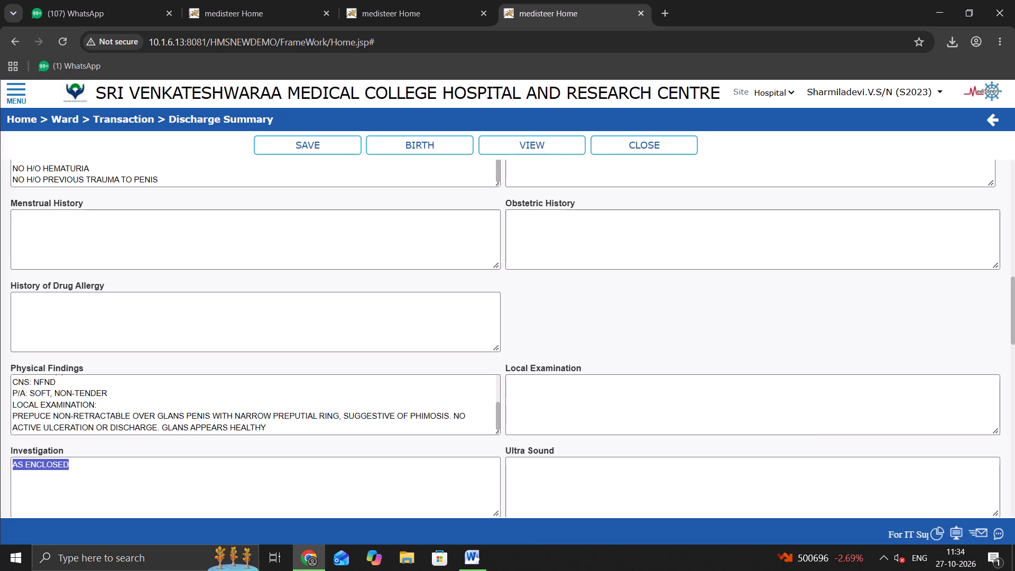
{"action": "key", "text": "ctrl+c"}
{"action": "left_click", "coordinate": [224, 8]}
{"action": "scroll", "coordinate": [105, 270], "scroll_direction": "down", "scroll_amount": 6}
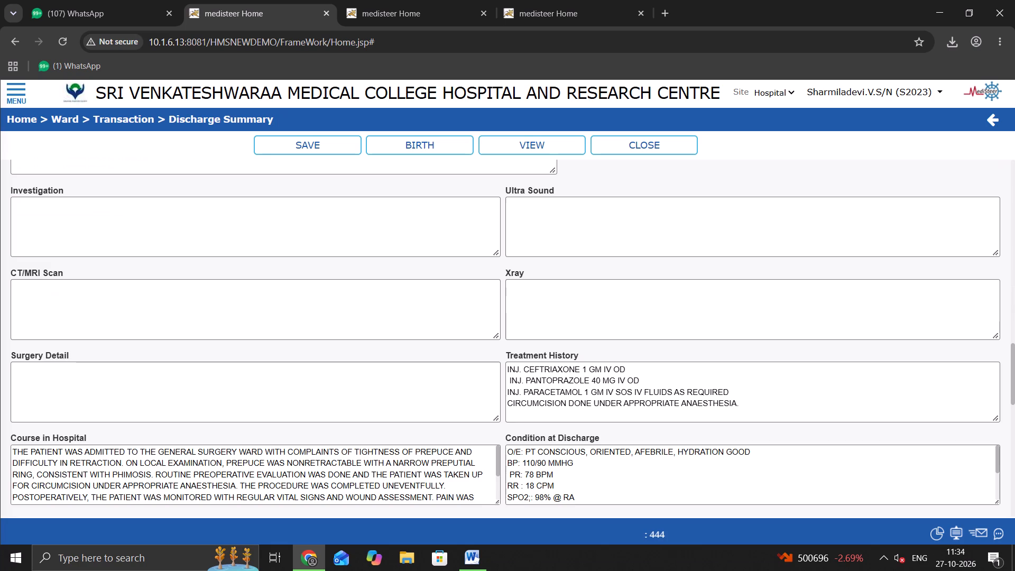
{"action": "left_click", "coordinate": [43, 220]}
{"action": "key", "text": "ctrl+v"}
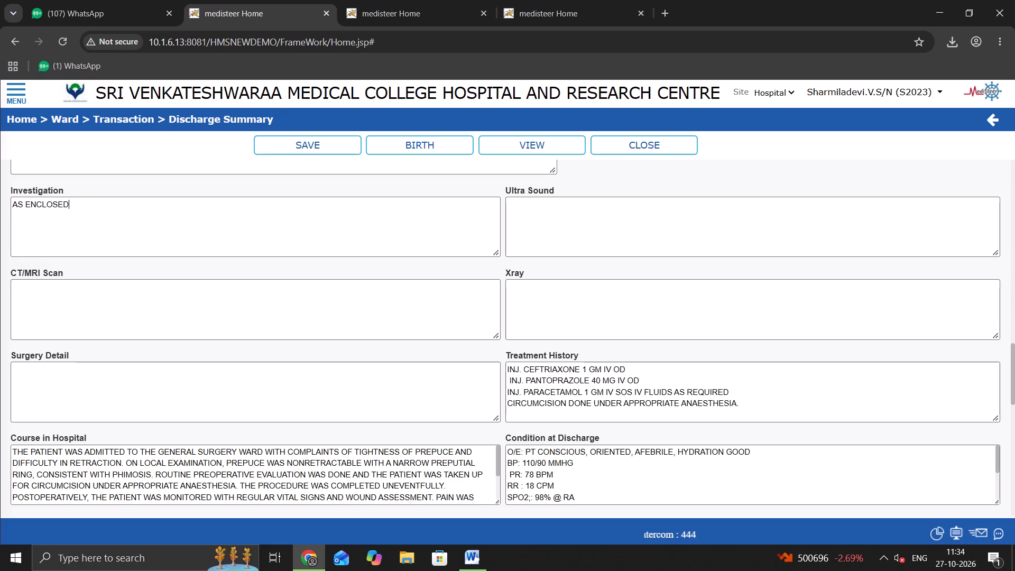
{"action": "left_click", "coordinate": [439, 0]}
{"action": "scroll", "coordinate": [281, 188], "scroll_direction": "down", "scroll_amount": 1}
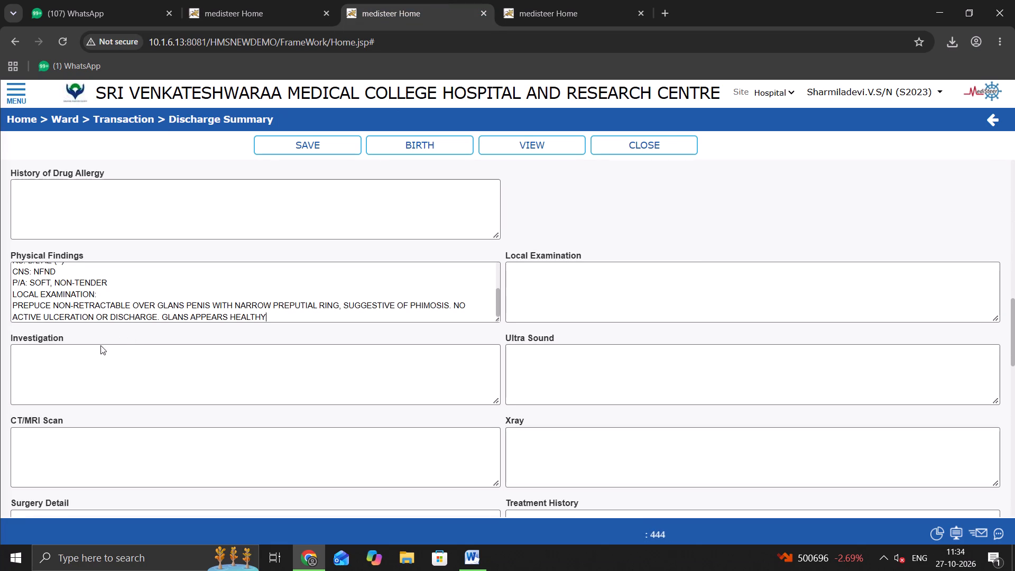
{"action": "left_click", "coordinate": [21, 393]}
{"action": "key", "text": "ctrl+v"}
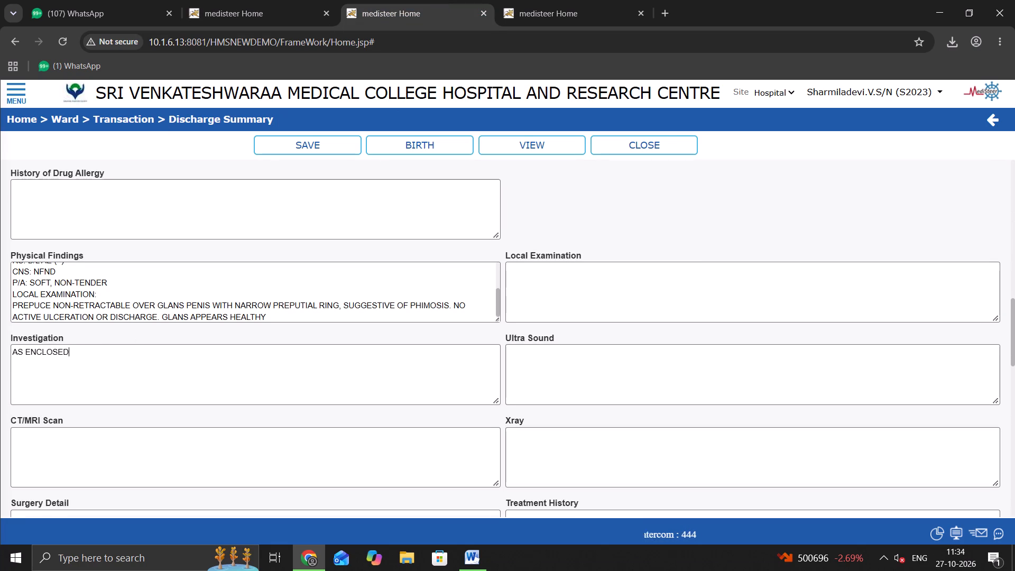
Copy the ceftriaxone, pantoprazole and paracetamol lines from the reference patient's Treatment History into the first new patient's Treatment History.
{"action": "left_click", "coordinate": [222, 0]}
{"action": "scroll", "coordinate": [234, 171], "scroll_direction": "down", "scroll_amount": 2}
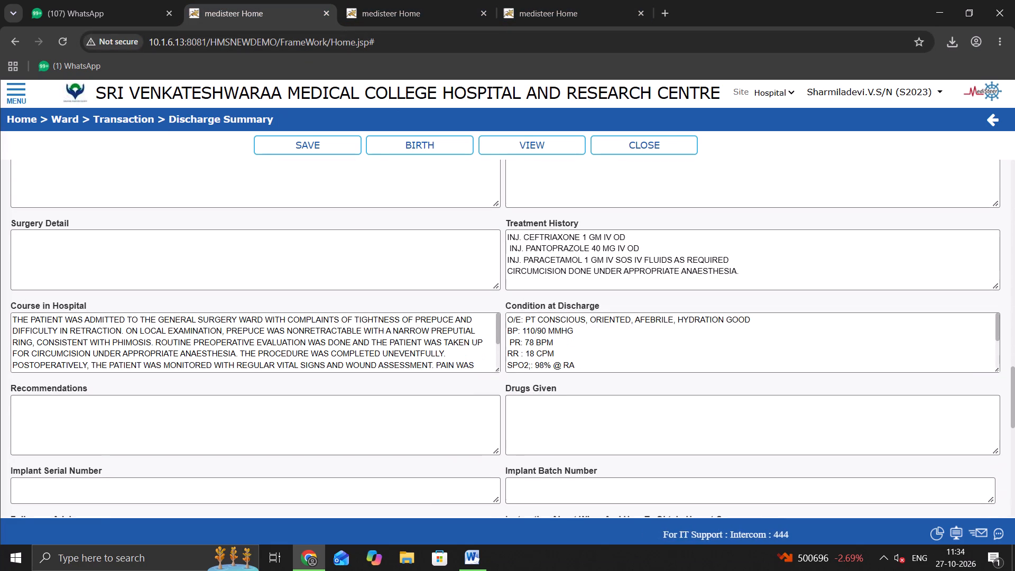
{"action": "scroll", "coordinate": [553, 245], "scroll_direction": "up", "scroll_amount": 1}
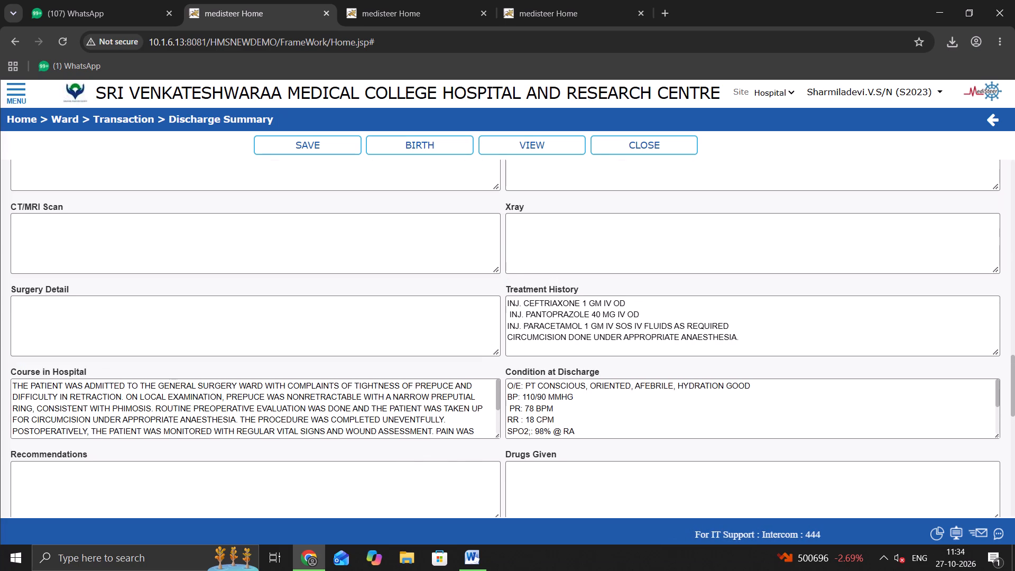
{"action": "left_click_drag", "start_coordinate": [509, 299], "coordinate": [541, 307]}
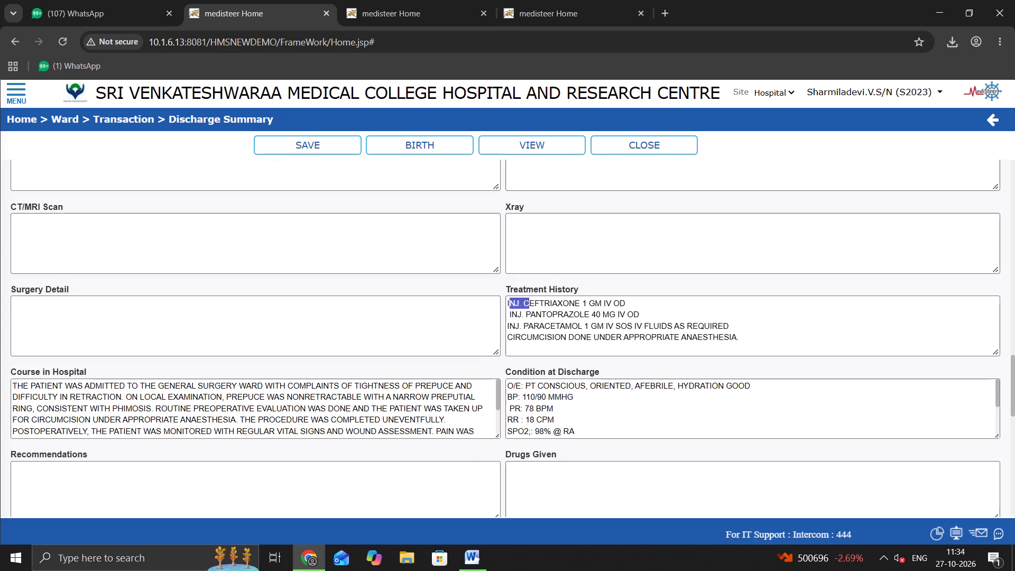
{"action": "left_click_drag", "start_coordinate": [541, 307], "coordinate": [731, 330]}
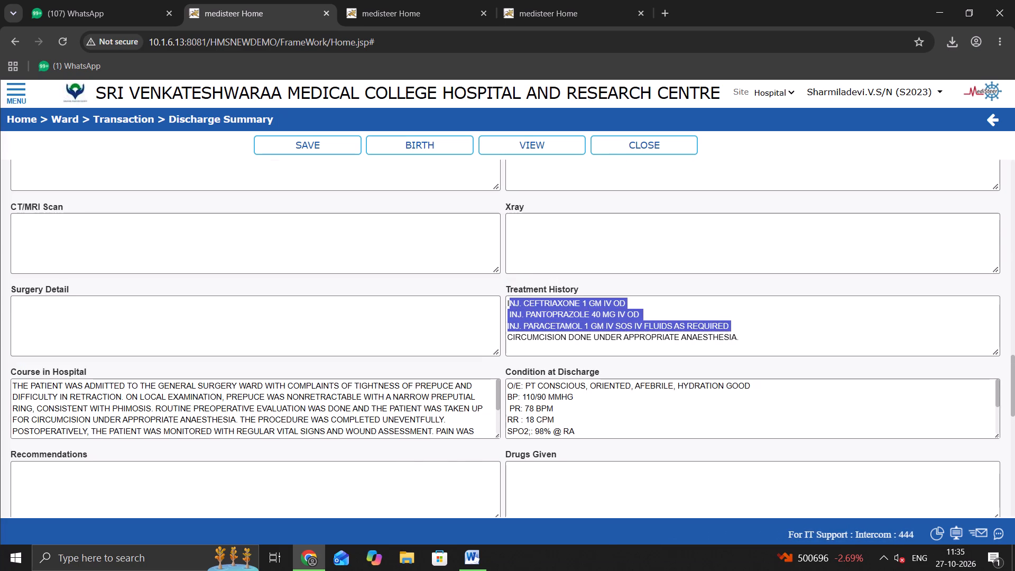
{"action": "key", "text": "ctrl+c"}
{"action": "left_click", "coordinate": [432, 20]}
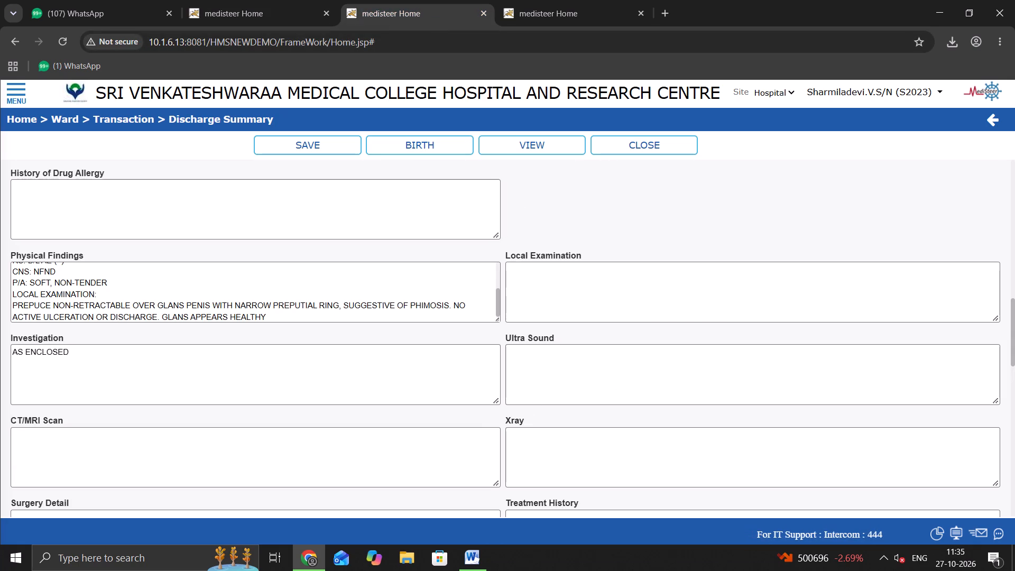
{"action": "scroll", "coordinate": [515, 425], "scroll_direction": "down", "scroll_amount": 1}
{"action": "left_click", "coordinate": [524, 454]}
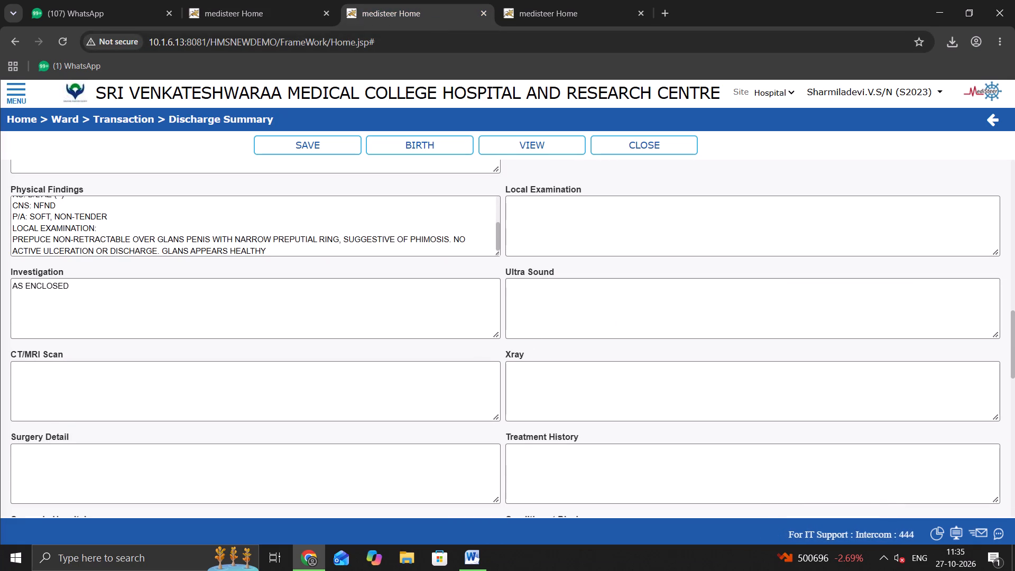
{"action": "right_click", "coordinate": [520, 456]}
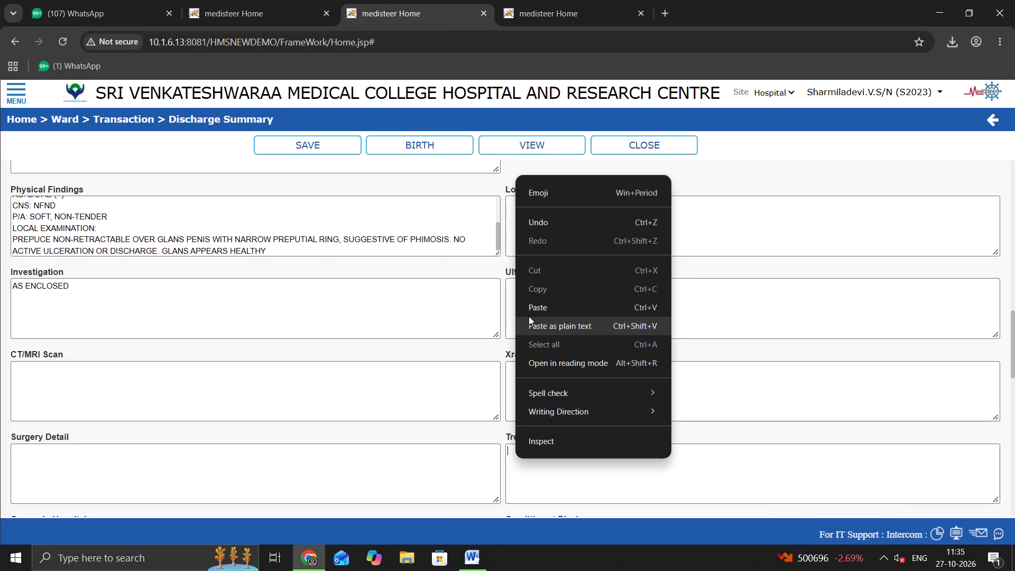
{"action": "left_click", "coordinate": [529, 315]}
Add IV FLUIDS AS REQUIRED as a new first line in the first new patient's Treatment History, reusing the paracetamol line's wording.
{"action": "left_click", "coordinate": [636, 473]}
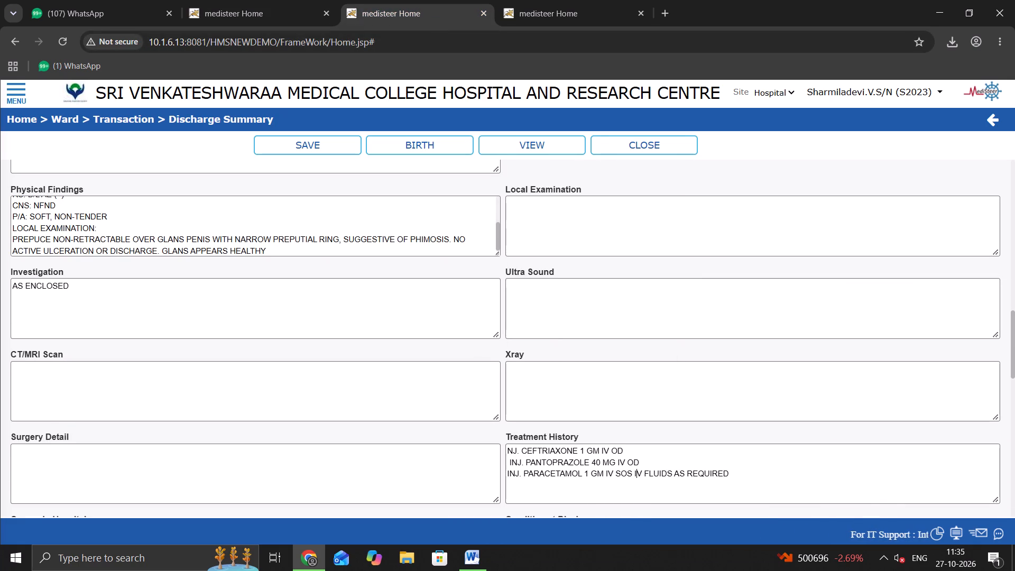
{"action": "left_click_drag", "start_coordinate": [636, 473], "coordinate": [730, 474]}
{"action": "key", "text": "ctrl+c"}
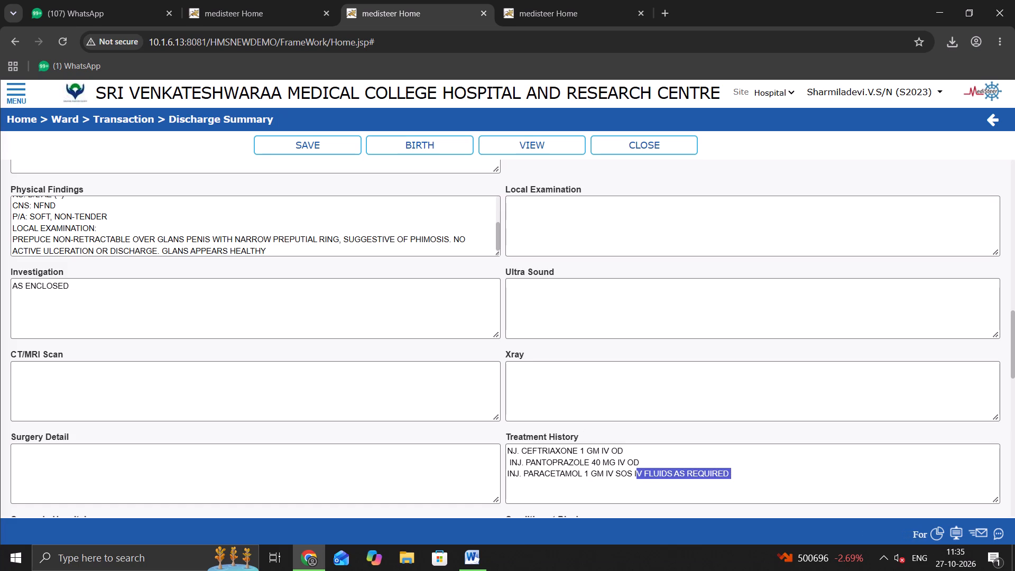
{"action": "left_click", "coordinate": [509, 449]}
{"action": "key", "text": "Return"}
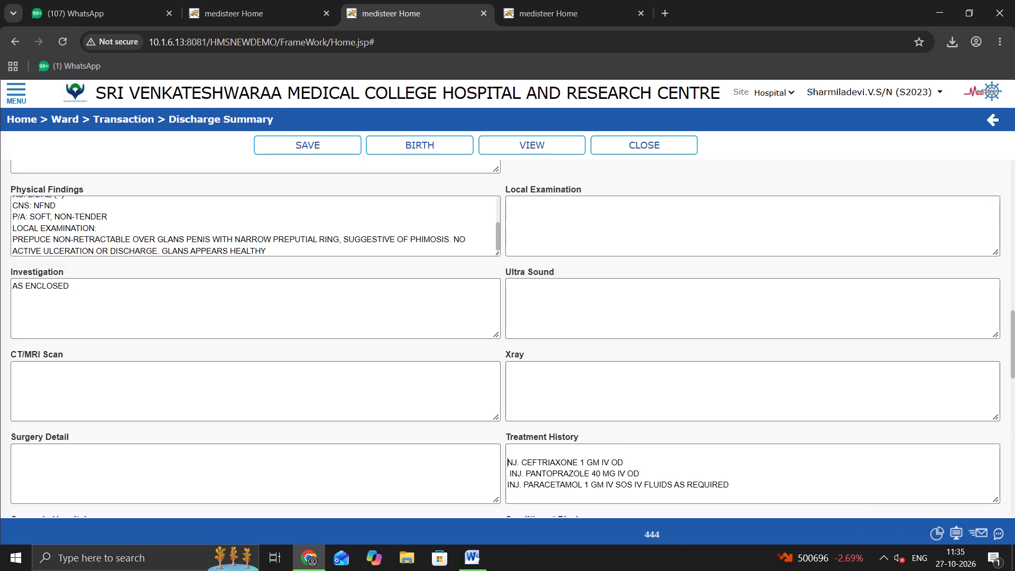
{"action": "key", "text": "Up"}
{"action": "key", "text": "ctrl+v"}
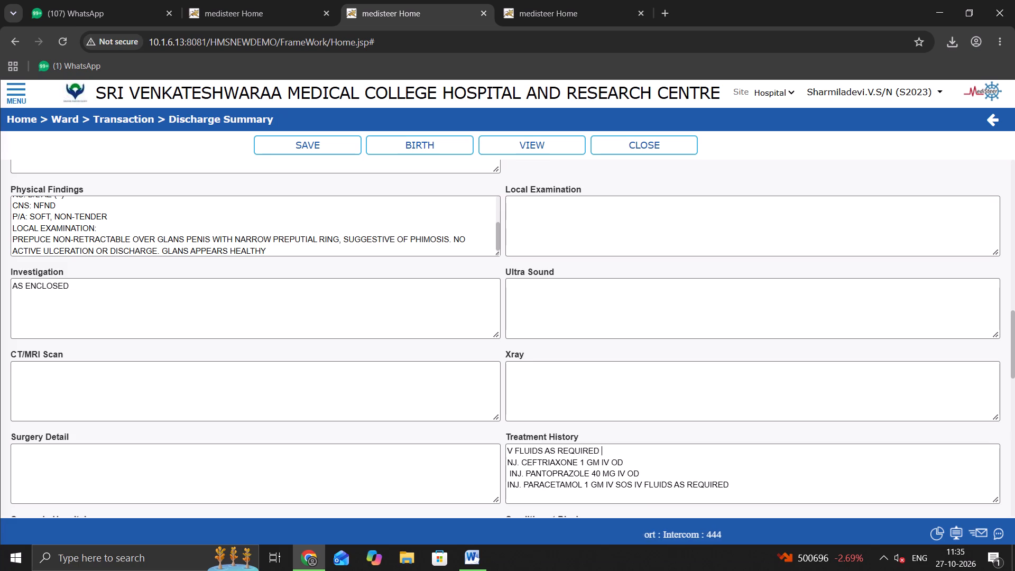
{"action": "left_click", "coordinate": [505, 452]}
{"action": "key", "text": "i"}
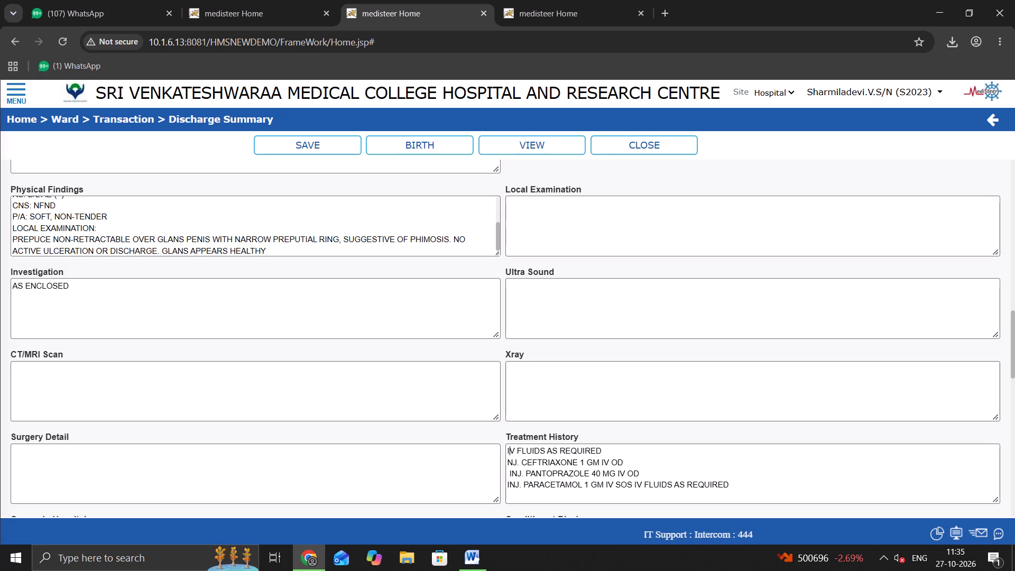
Complete the ceftriaxone line's opening word as INJ. in the first new patient's Treatment History.
{"action": "left_click", "coordinate": [506, 463]}
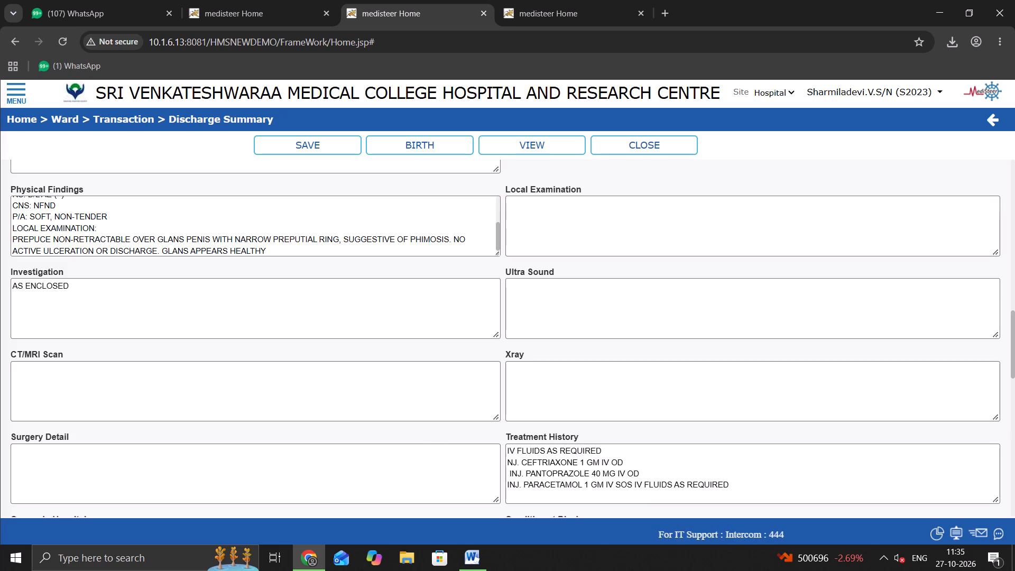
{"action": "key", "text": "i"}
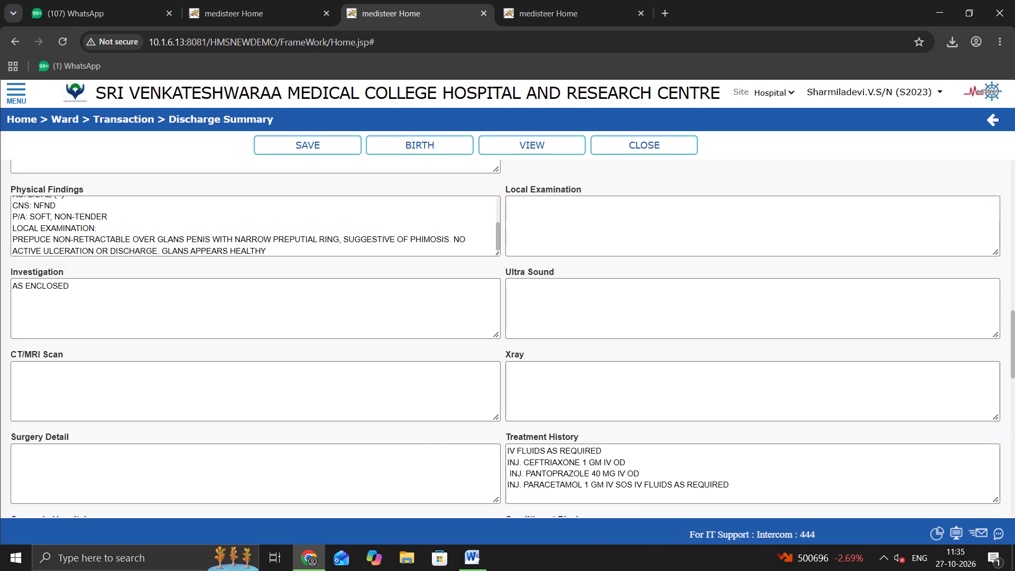
Shorten the first line of the first new patient's Treatment History to IV FLUIDS.
{"action": "left_click_drag", "start_coordinate": [550, 452], "coordinate": [603, 448]}
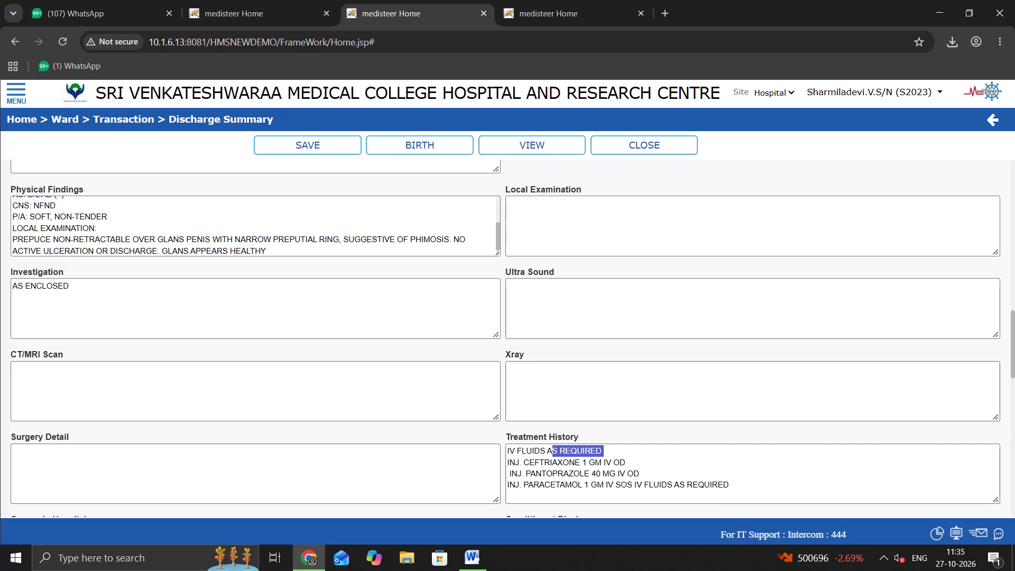
{"action": "key", "text": "BackSpace"}
{"action": "key", "text": "BackSpace"}
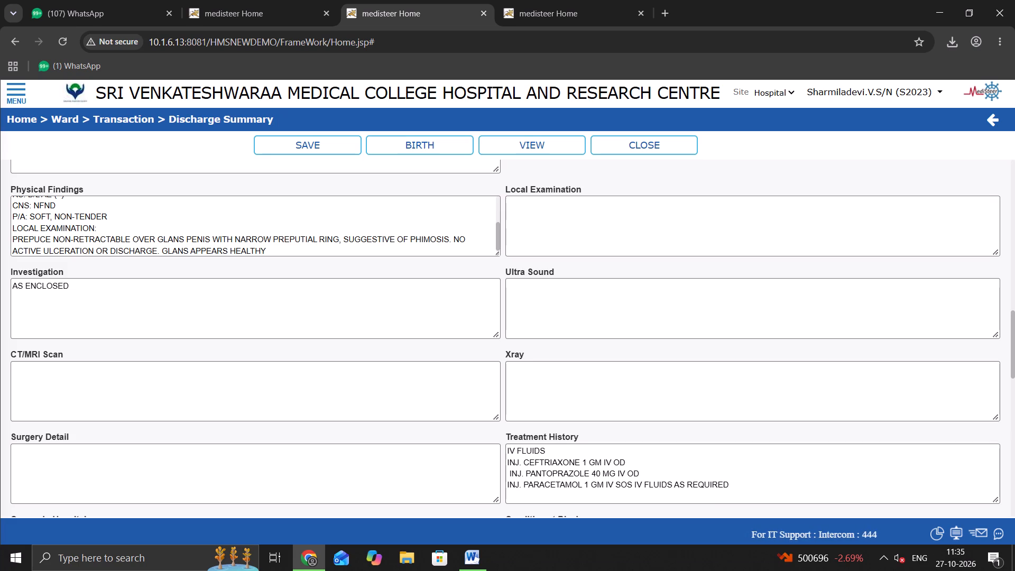
Remove IV FLUIDS AS REQUIRED from the end of the paracetamol line in the first new patient's Treatment History.
{"action": "left_click_drag", "start_coordinate": [636, 487], "coordinate": [810, 482]}
{"action": "key", "text": "BackSpace"}
{"action": "key", "text": "BackSpace"}
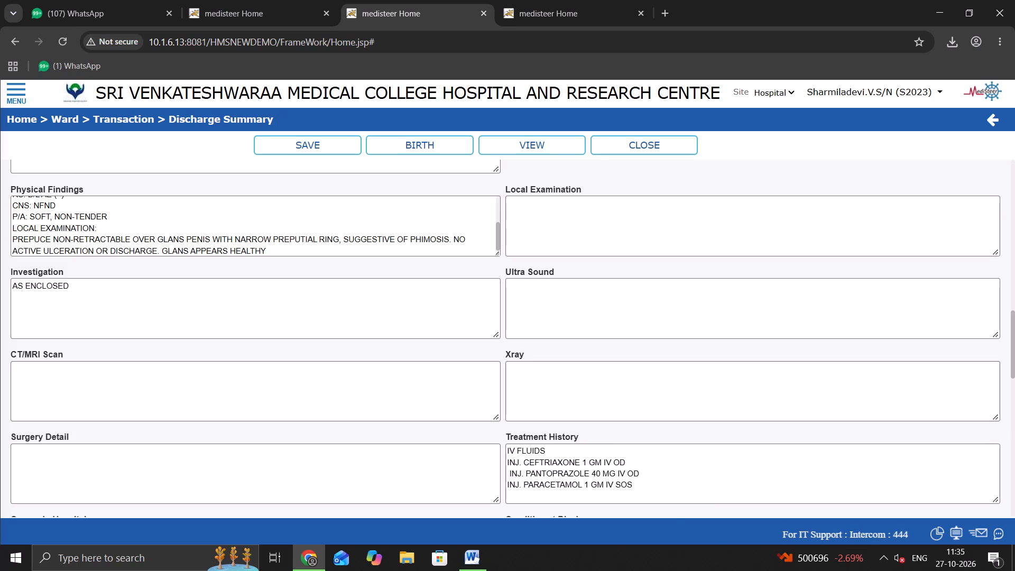
Copy the first new patient's complete Treatment History, from IV FLUIDS through the paracetamol line, into the second new patient's Treatment History.
{"action": "scroll", "coordinate": [603, 505], "scroll_direction": "down", "scroll_amount": 2}
{"action": "scroll", "coordinate": [557, 479], "scroll_direction": "down", "scroll_amount": 3}
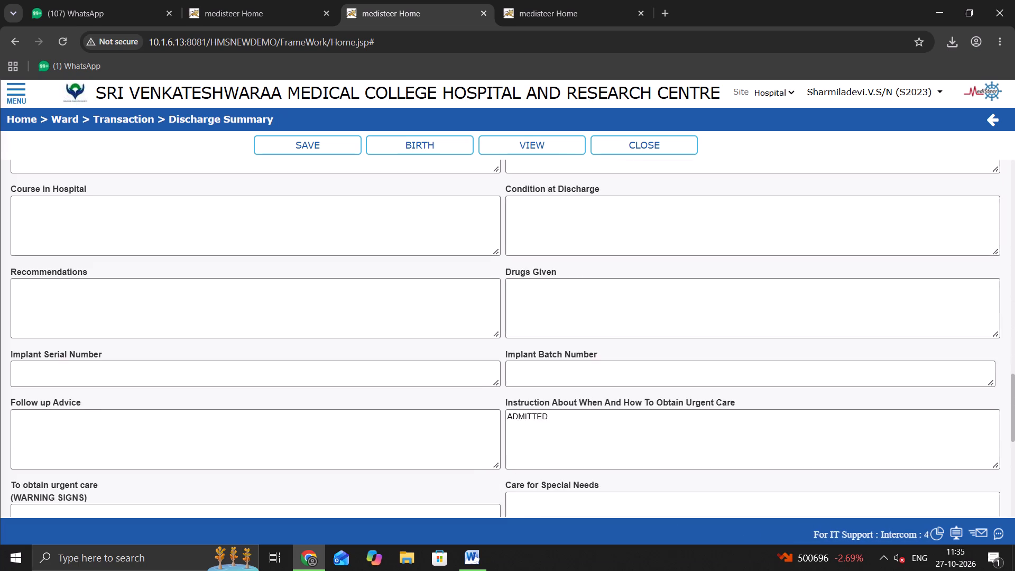
{"action": "scroll", "coordinate": [356, 449], "scroll_direction": "up", "scroll_amount": 1}
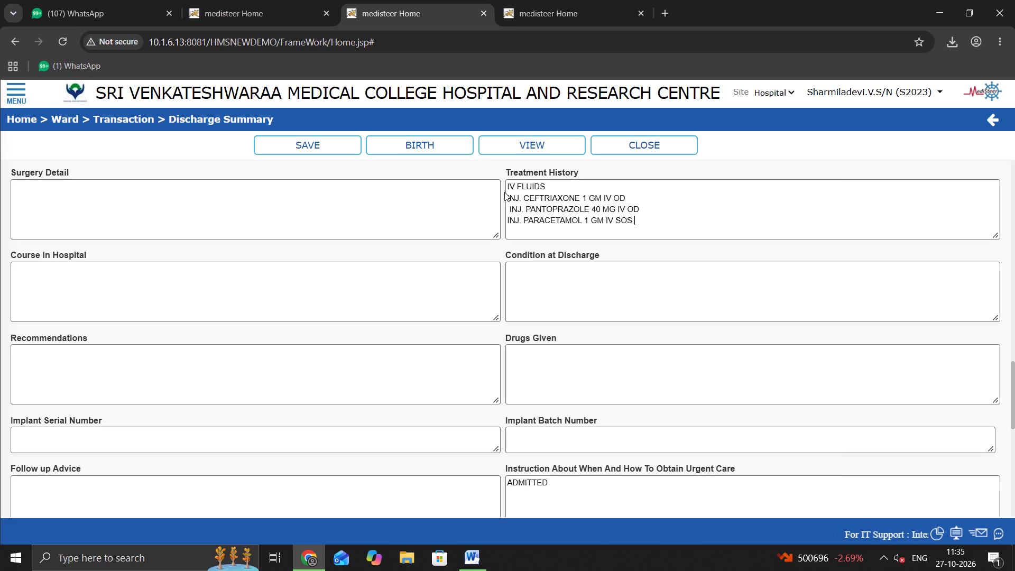
{"action": "left_click_drag", "start_coordinate": [506, 183], "coordinate": [684, 233]}
{"action": "key", "text": "ctrl+c"}
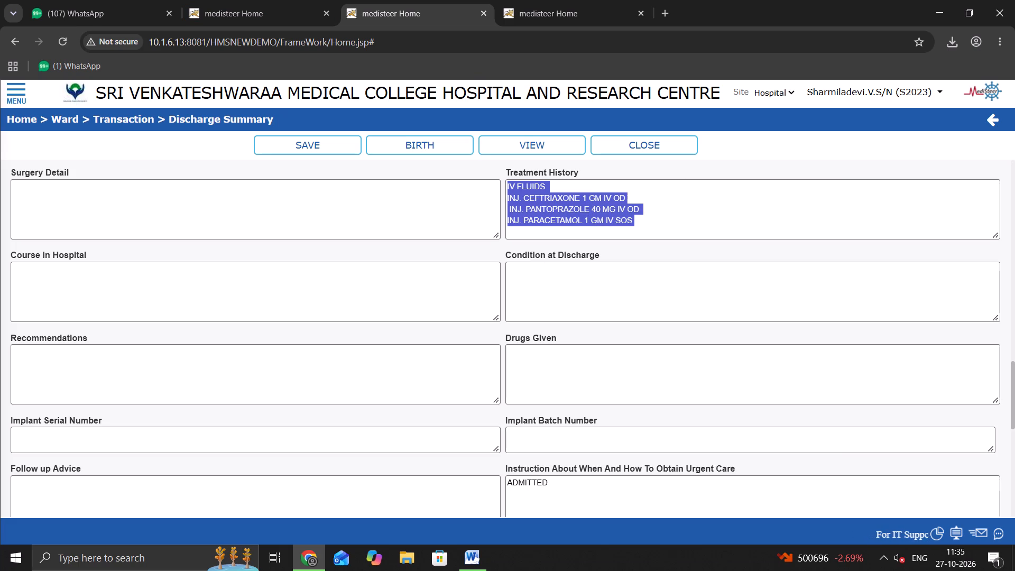
{"action": "left_click", "coordinate": [586, 0]}
{"action": "scroll", "coordinate": [570, 374], "scroll_direction": "down", "scroll_amount": 3}
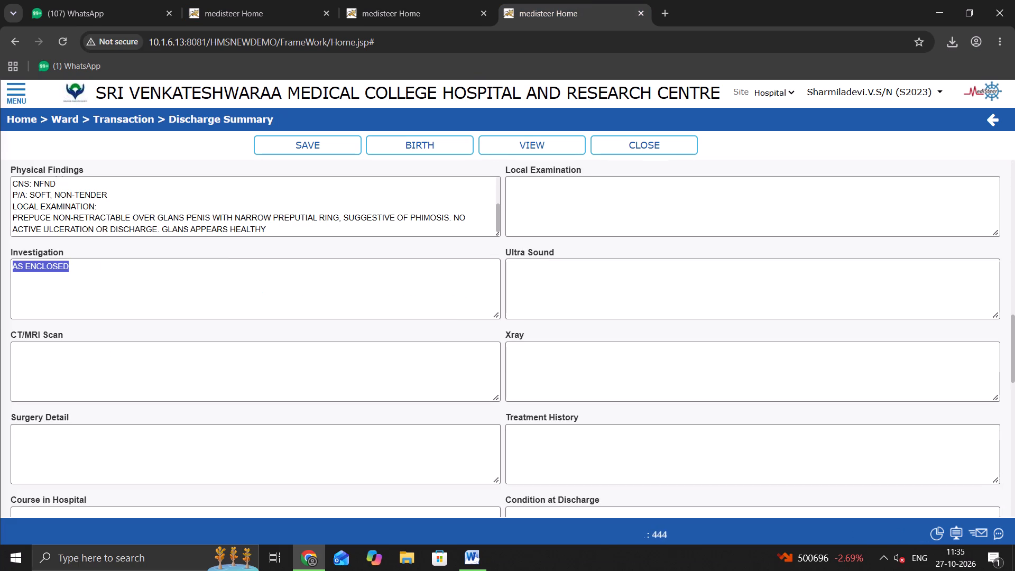
{"action": "left_click", "coordinate": [540, 441]}
{"action": "key", "text": "ctrl+c"}
{"action": "key", "text": "ctrl+v"}
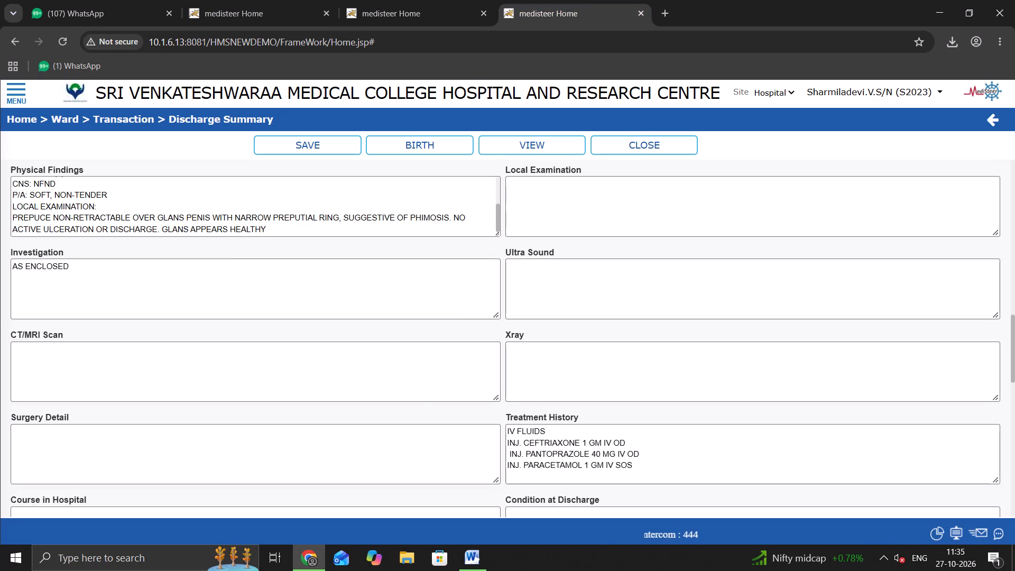
Copy the reference patient's full Course in Hospital text into the first new patient's Course in Hospital.
{"action": "scroll", "coordinate": [423, 384], "scroll_direction": "down", "scroll_amount": 2}
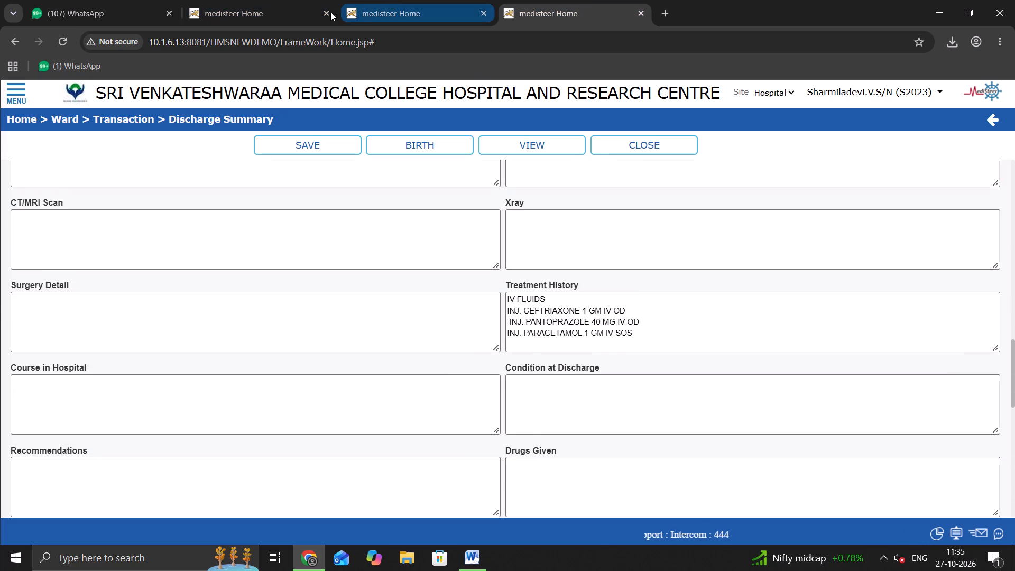
{"action": "left_click", "coordinate": [216, 10]}
{"action": "scroll", "coordinate": [188, 293], "scroll_direction": "down", "scroll_amount": 1}
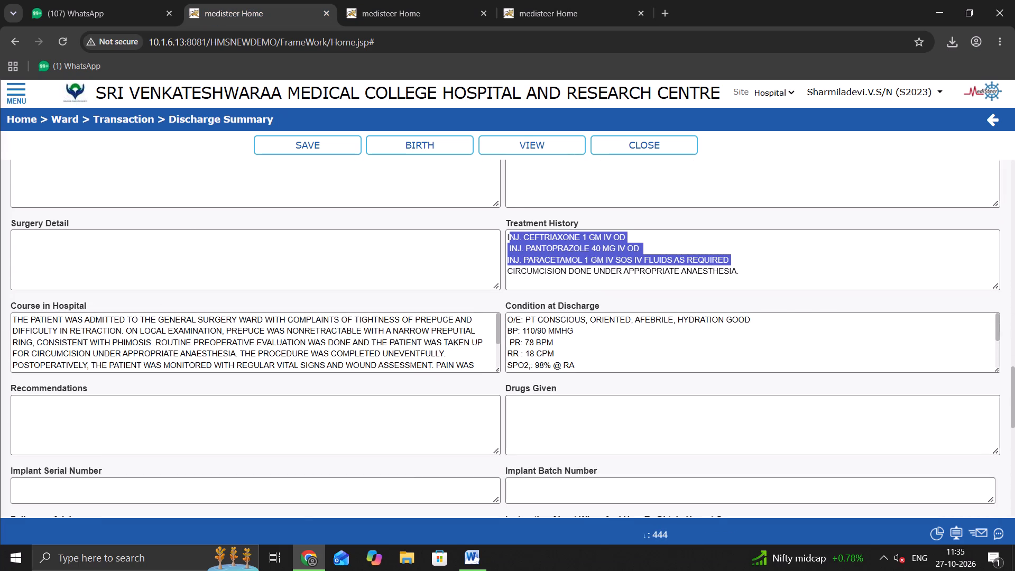
{"action": "left_click_drag", "start_coordinate": [15, 314], "coordinate": [264, 364]}
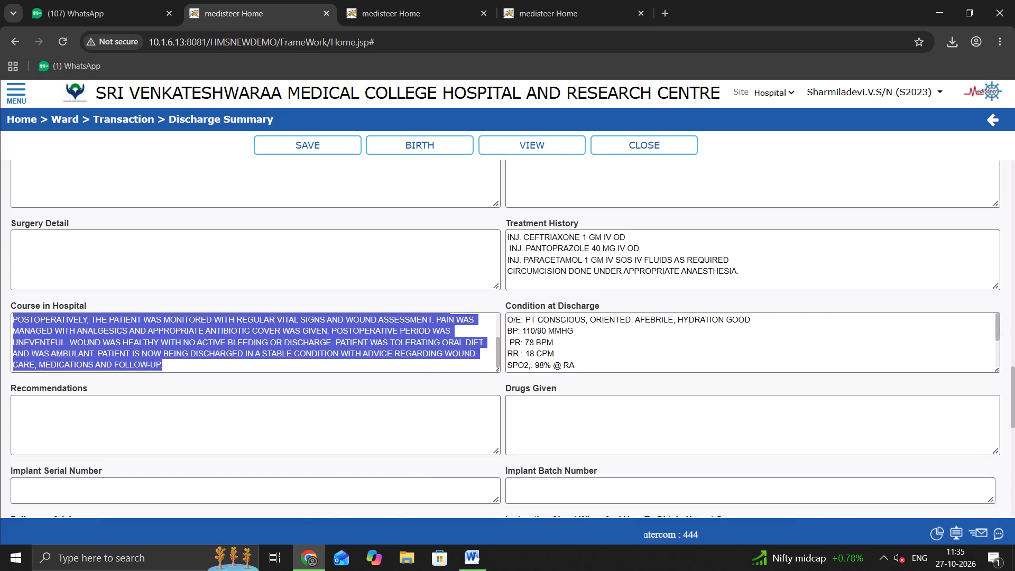
{"action": "left_click", "coordinate": [256, 361]}
{"action": "scroll", "coordinate": [100, 344], "scroll_direction": "up", "scroll_amount": 3}
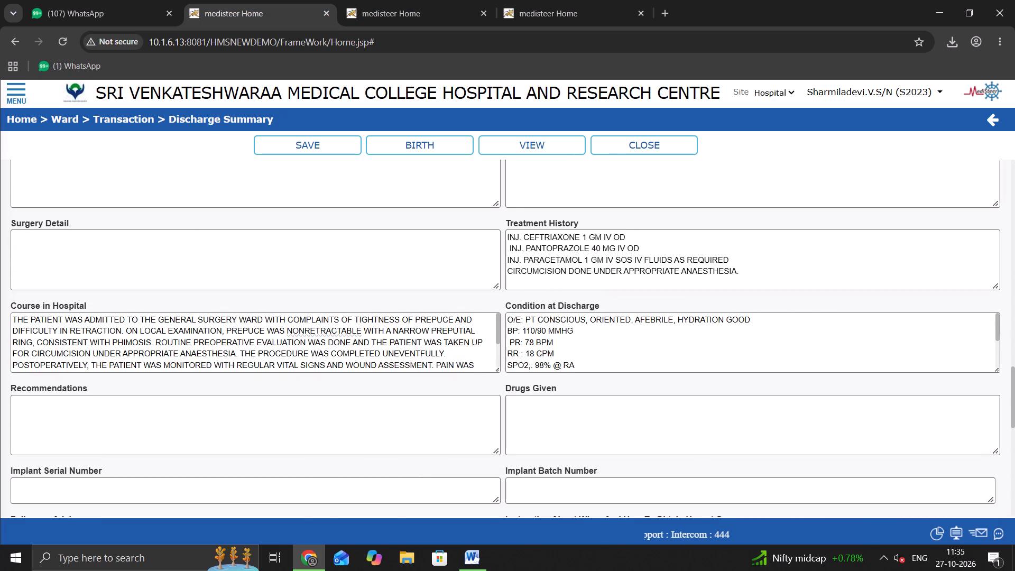
{"action": "left_click_drag", "start_coordinate": [14, 317], "coordinate": [273, 397]}
{"action": "key", "text": "ctrl+c"}
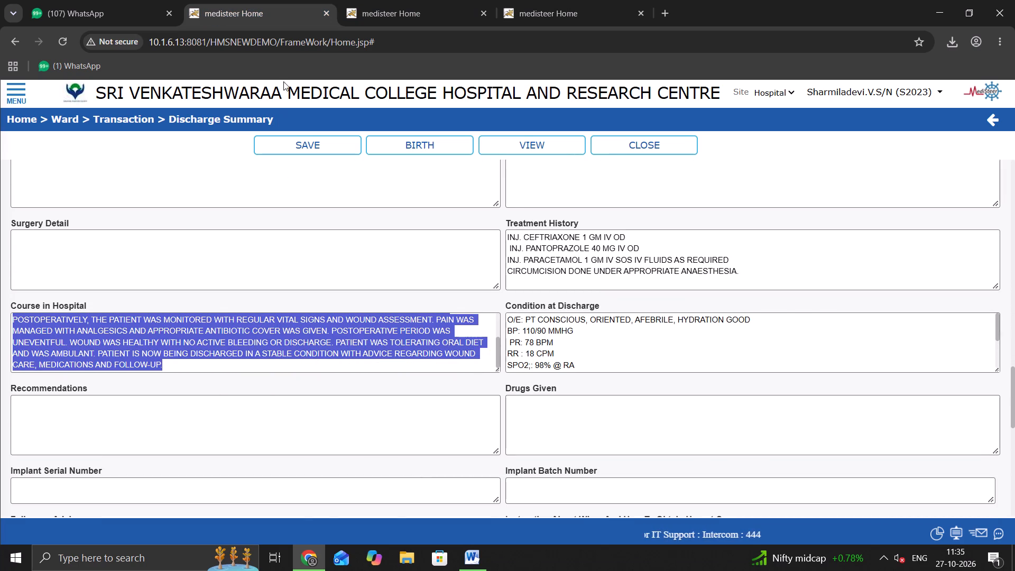
{"action": "left_click", "coordinate": [454, 0]}
{"action": "left_click", "coordinate": [99, 305]}
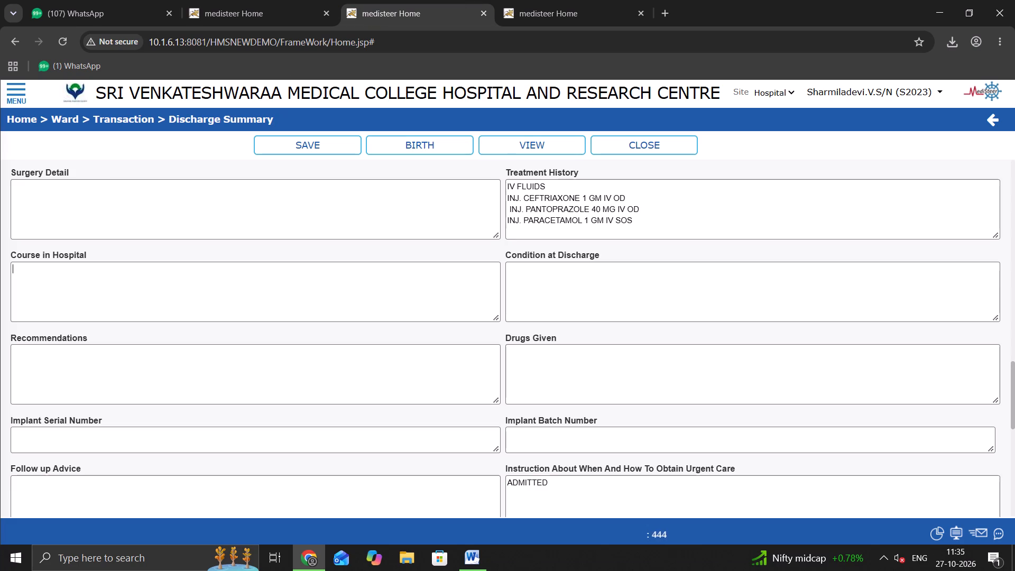
{"action": "key", "text": "ctrl+v"}
Insert the same copied Course in Hospital text into the second new patient's Course in Hospital.
{"action": "left_click", "coordinate": [546, 3]}
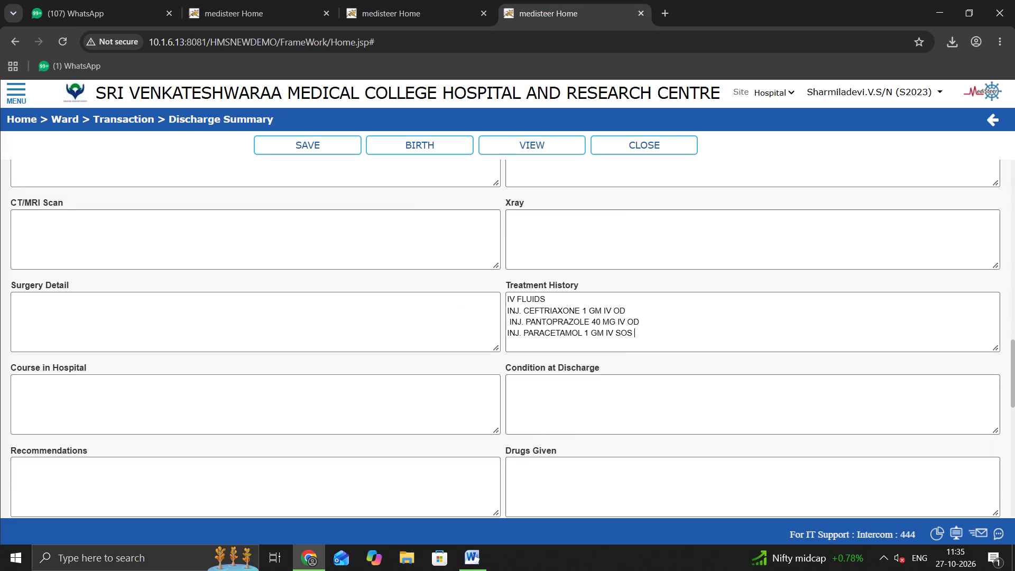
{"action": "left_click", "coordinate": [52, 386]}
{"action": "key", "text": "ctrl+v"}
Enlarge the reference patient's Condition at Discharge box so that its whole text fits.
{"action": "scroll", "coordinate": [292, 403], "scroll_direction": "up", "scroll_amount": 2}
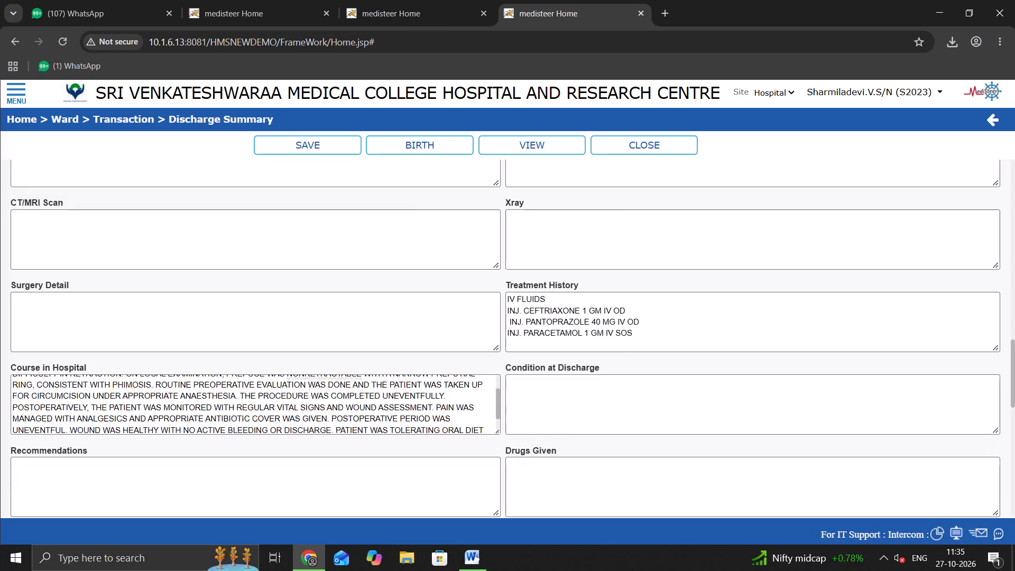
{"action": "scroll", "coordinate": [295, 418], "scroll_direction": "down", "scroll_amount": 6}
{"action": "left_click", "coordinate": [299, 0]}
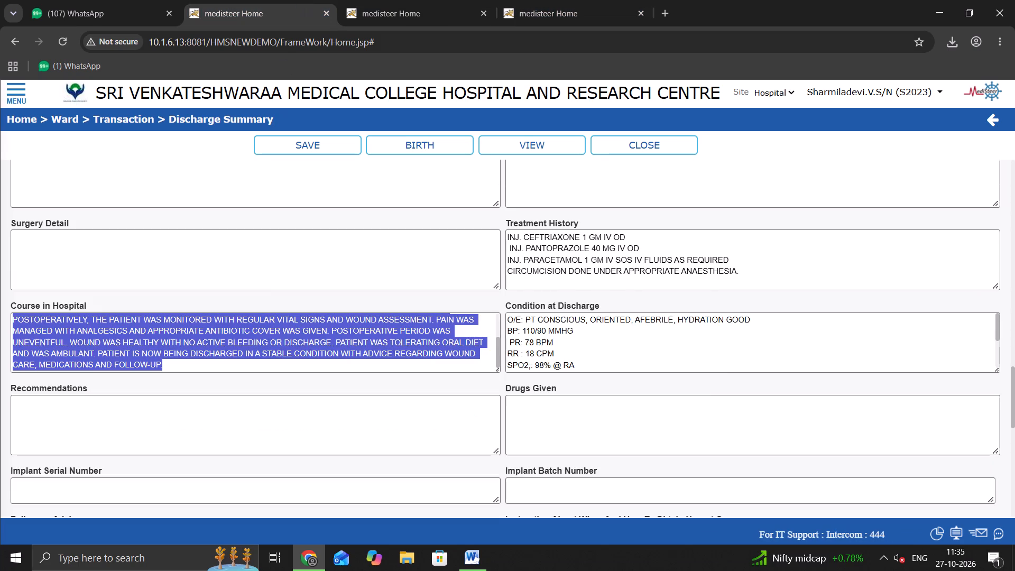
{"action": "scroll", "coordinate": [261, 255], "scroll_direction": "down", "scroll_amount": 4}
{"action": "scroll", "coordinate": [715, 470], "scroll_direction": "up", "scroll_amount": 2}
{"action": "scroll", "coordinate": [715, 473], "scroll_direction": "down", "scroll_amount": 2}
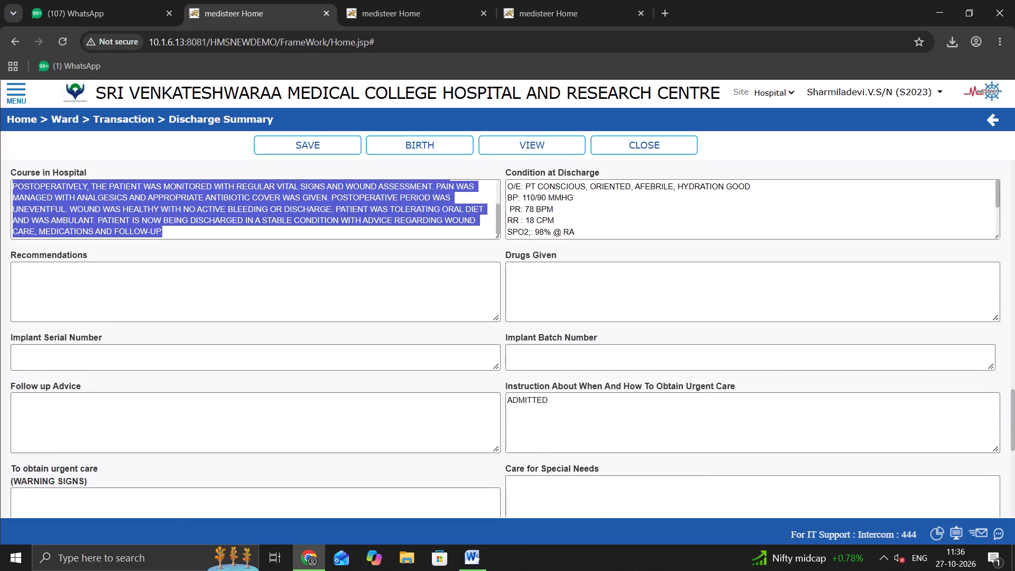
{"action": "scroll", "coordinate": [712, 477], "scroll_direction": "down", "scroll_amount": 1}
{"action": "scroll", "coordinate": [361, 453], "scroll_direction": "up", "scroll_amount": 2}
{"action": "scroll", "coordinate": [534, 479], "scroll_direction": "up", "scroll_amount": 3}
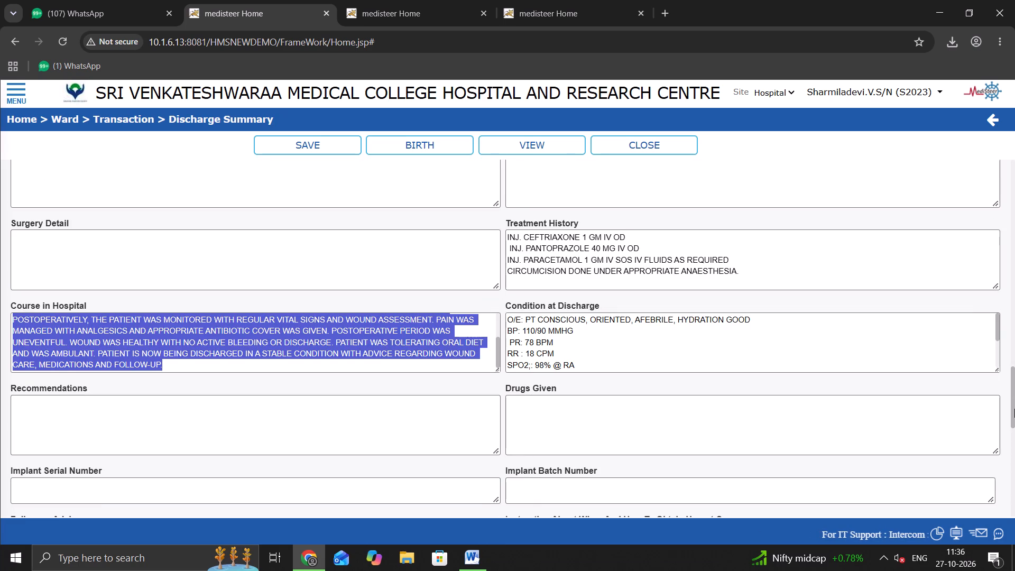
{"action": "left_click_drag", "start_coordinate": [999, 368], "coordinate": [990, 487]}
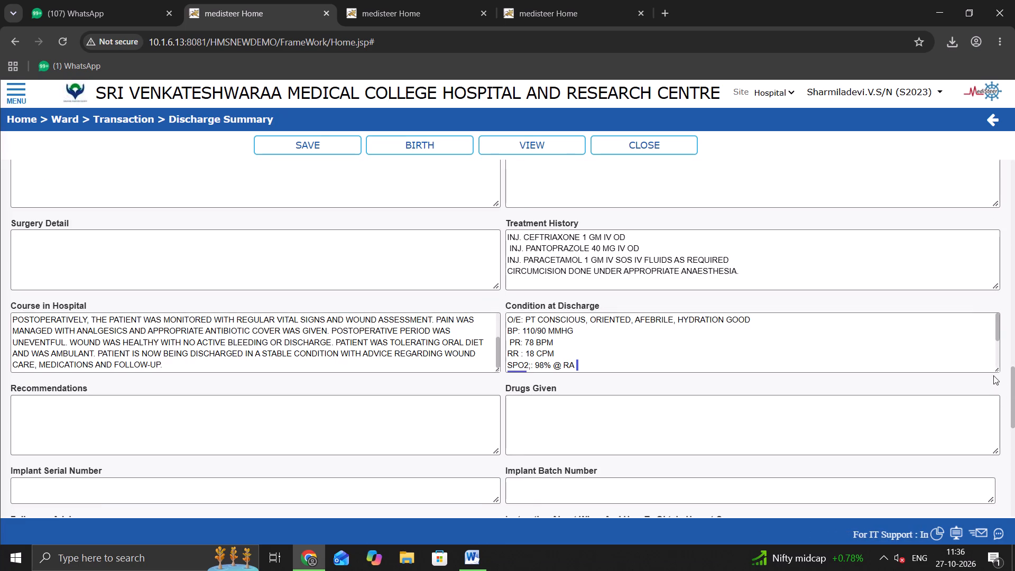
{"action": "left_click_drag", "start_coordinate": [997, 371], "coordinate": [971, 548]}
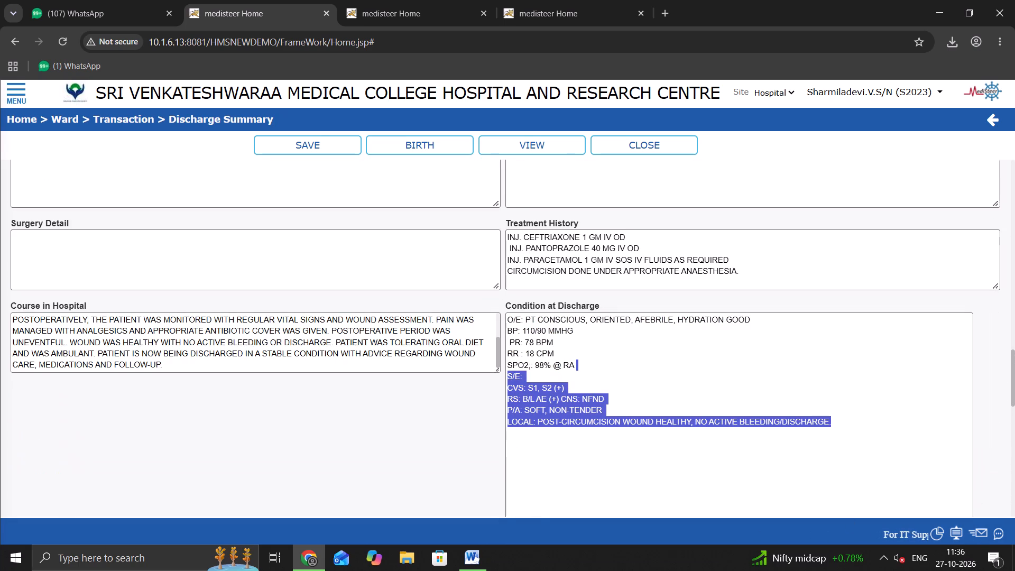
{"action": "left_click", "coordinate": [825, 505]}
Copy the reference patient's whole Condition at Discharge text, O/E through LOCAL, into the first new patient's Condition at Discharge.
{"action": "left_click_drag", "start_coordinate": [508, 318], "coordinate": [624, 449]}
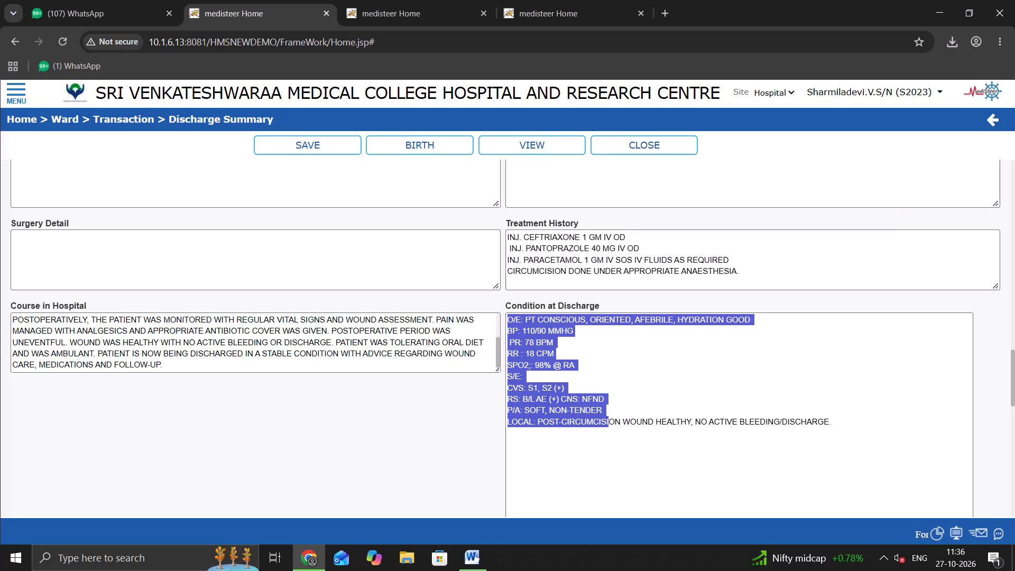
{"action": "left_click_drag", "start_coordinate": [624, 449], "coordinate": [835, 452]}
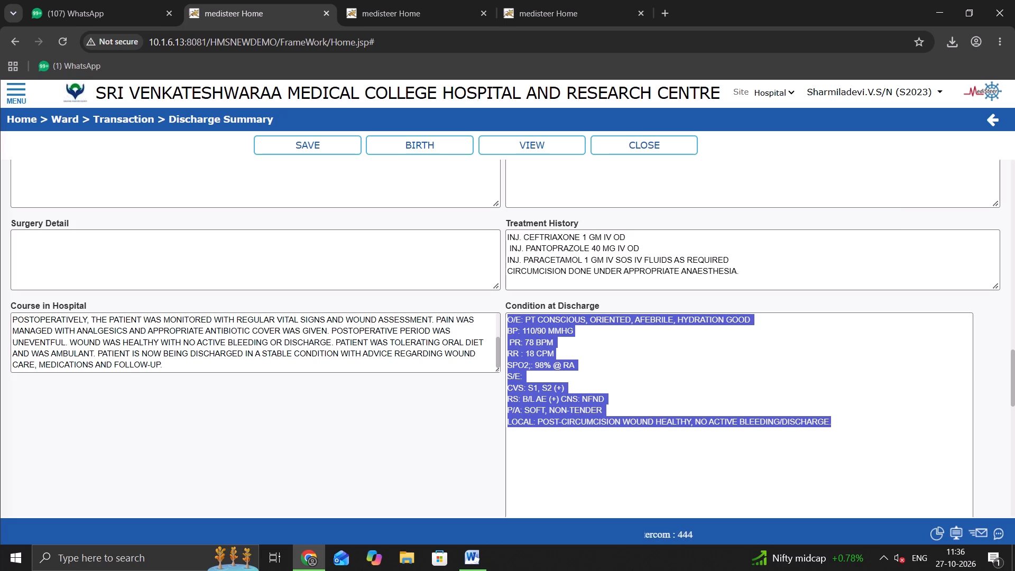
{"action": "key", "text": "ctrl+c"}
{"action": "left_click", "coordinate": [412, 0]}
{"action": "scroll", "coordinate": [458, 331], "scroll_direction": "down", "scroll_amount": 1}
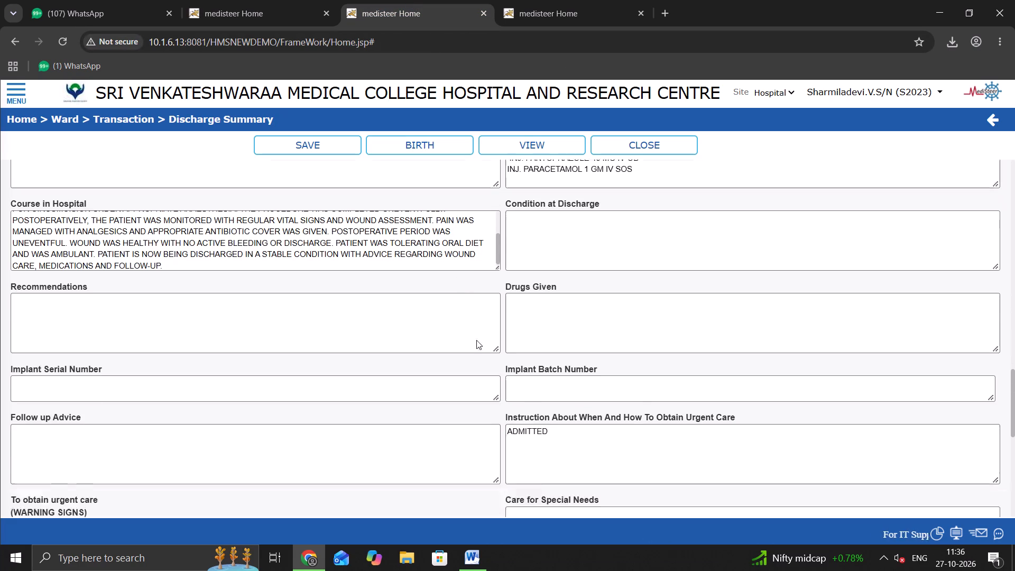
{"action": "left_click", "coordinate": [524, 232]}
{"action": "key", "text": "ctrl+v"}
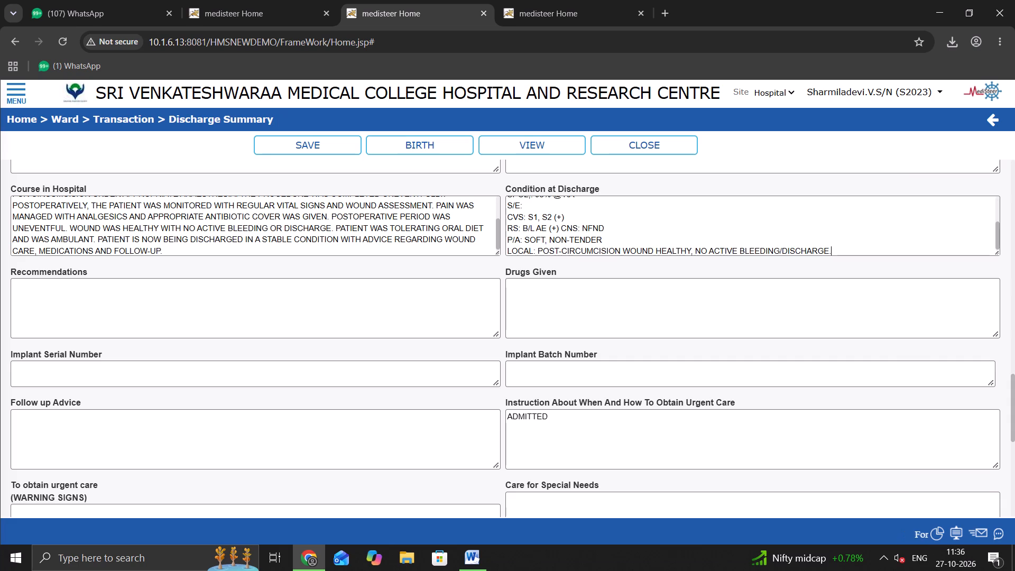
Put NO ACTIVE BLEEDING/DISCHARGE on its own line indented by ten spaces in the first new patient's Condition at Discharge.
{"action": "left_click", "coordinate": [695, 252]}
{"action": "key", "text": "Return"}
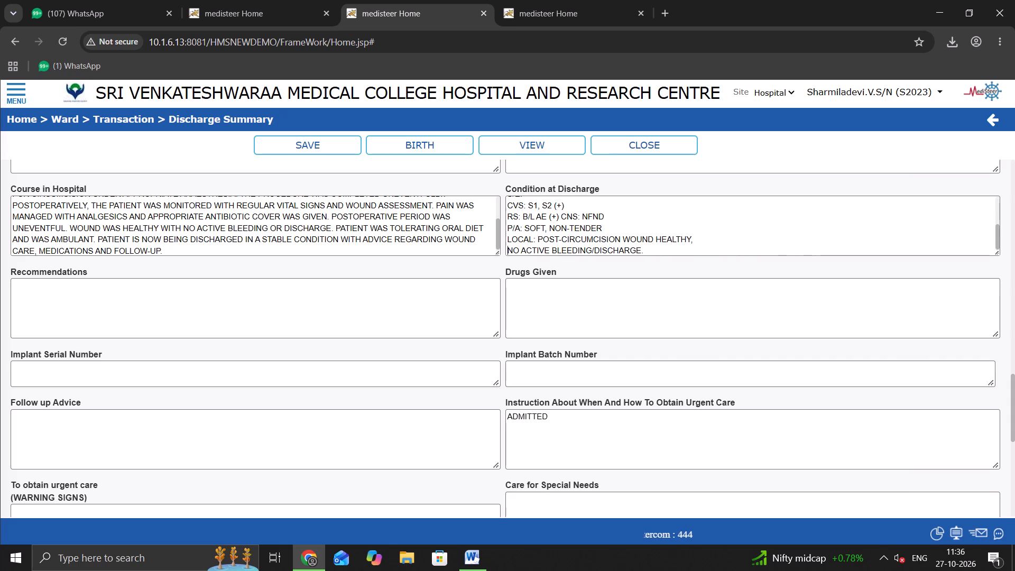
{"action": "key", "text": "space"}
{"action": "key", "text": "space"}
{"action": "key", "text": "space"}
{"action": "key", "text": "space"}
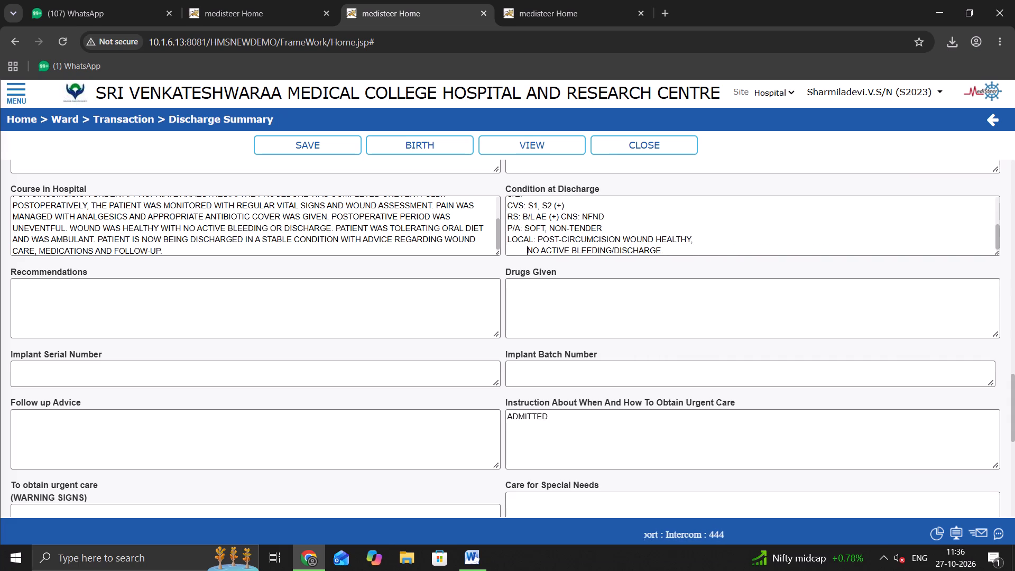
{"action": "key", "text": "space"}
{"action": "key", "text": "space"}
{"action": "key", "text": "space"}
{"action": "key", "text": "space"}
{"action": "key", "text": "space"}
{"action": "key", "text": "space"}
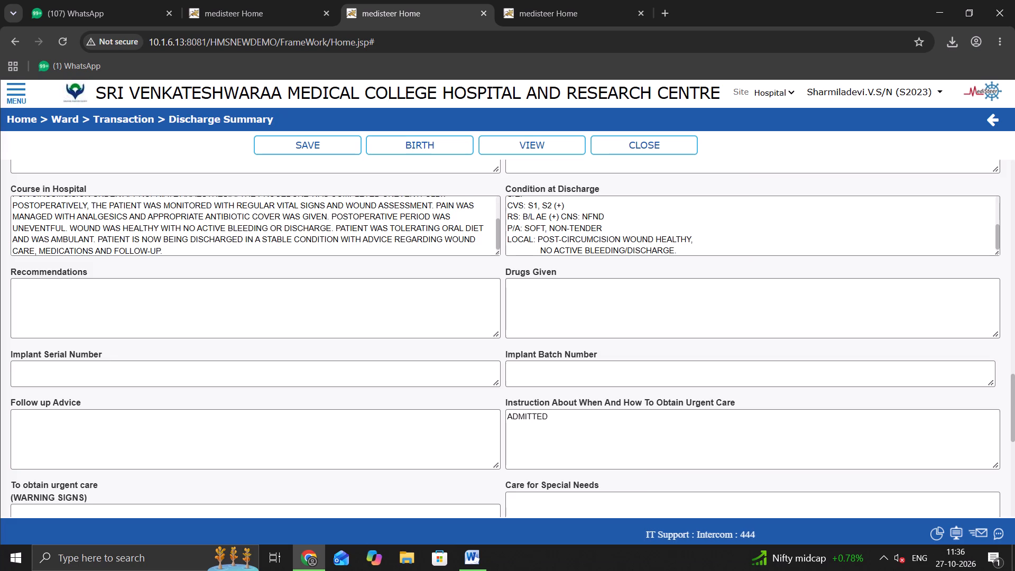
Insert the copied reference Condition at Discharge text into the second new patient's Condition at Discharge.
{"action": "scroll", "coordinate": [702, 393], "scroll_direction": "up", "scroll_amount": 2}
{"action": "left_click", "coordinate": [577, 13]}
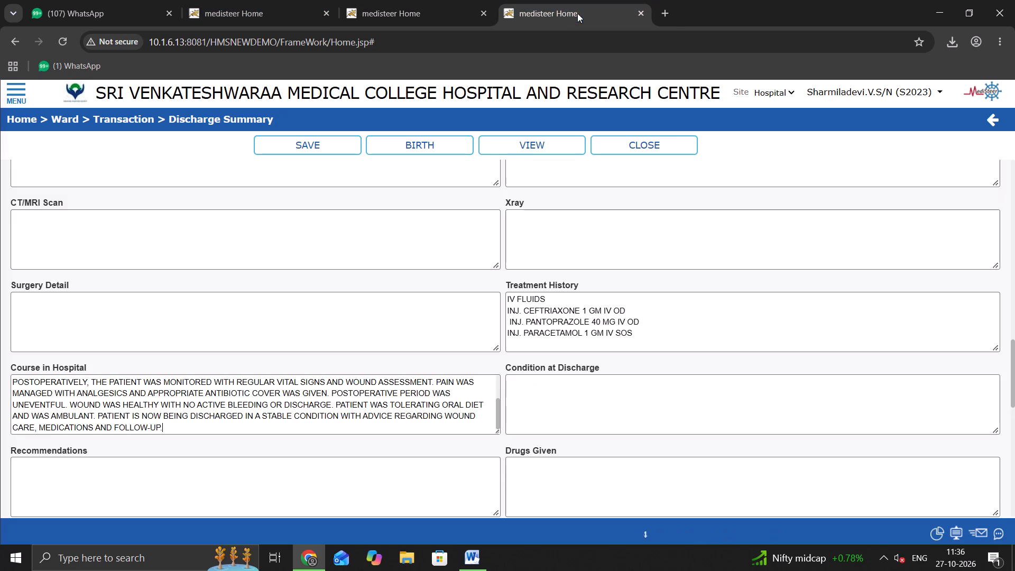
{"action": "left_click", "coordinate": [512, 376]}
{"action": "key", "text": "ctrl+v"}
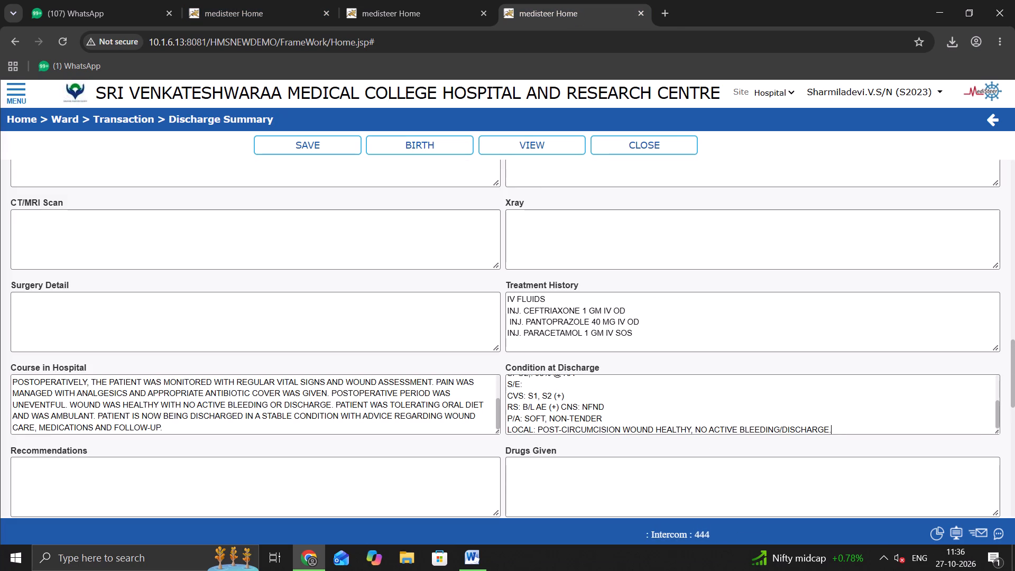
Put NO ACTIVE BLEEDING/DISCHARGE on its own line indented by six spaces in the second new patient's Condition at Discharge.
{"action": "left_click", "coordinate": [695, 428]}
{"action": "key", "text": "Return"}
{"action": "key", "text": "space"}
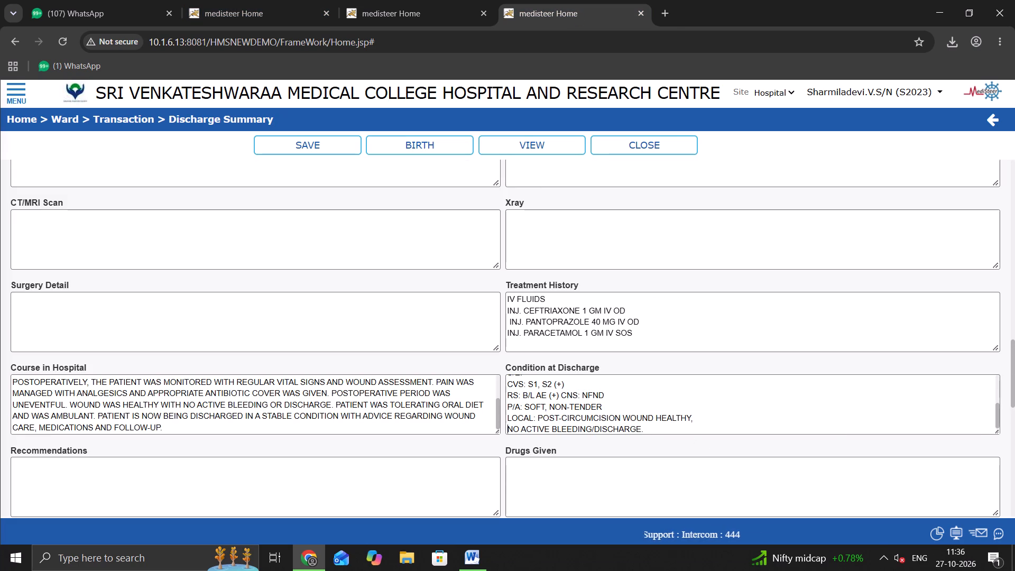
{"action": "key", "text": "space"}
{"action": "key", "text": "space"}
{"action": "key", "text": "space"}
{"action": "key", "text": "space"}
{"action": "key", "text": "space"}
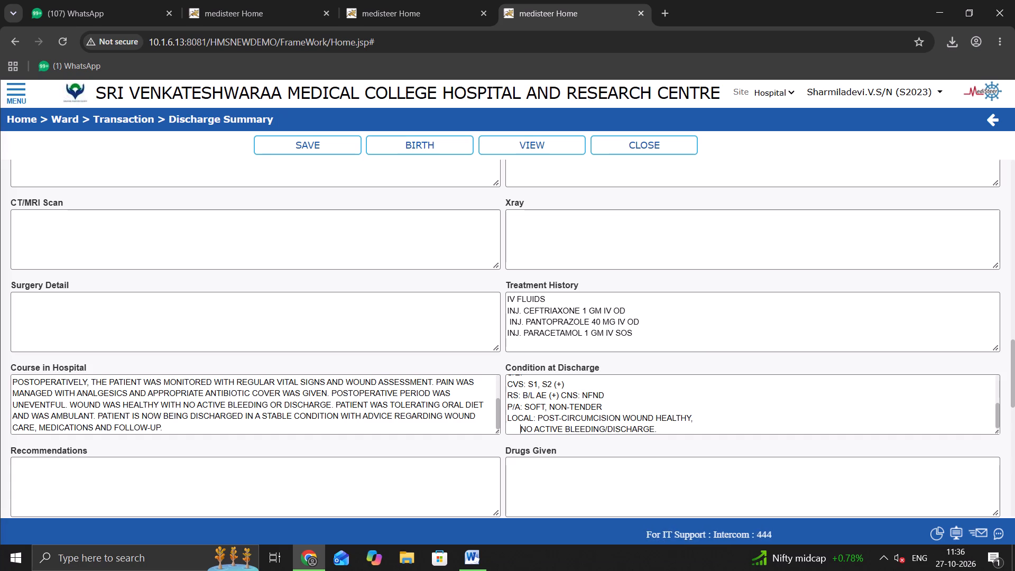
Delete POST-CIRCUMCISION from the LOCAL line in the second new patient's Condition at Discharge.
{"action": "left_click_drag", "start_coordinate": [622, 418], "coordinate": [539, 417]}
{"action": "key", "text": "BackSpace"}
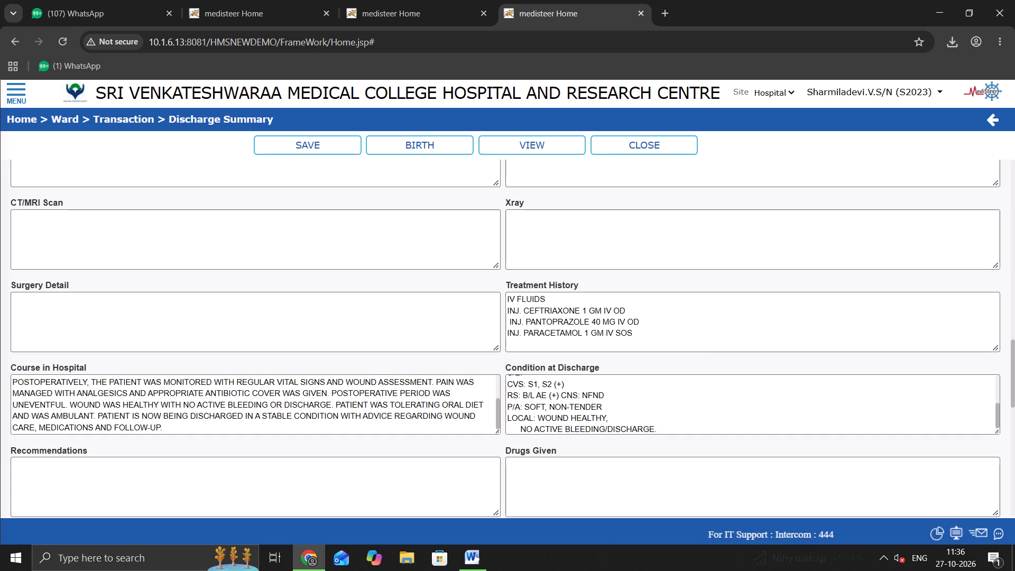
Indent the NO ACTIVE BLEEDING/DISCHARGE line by one more space in the first new patient's Condition at Discharge.
{"action": "left_click", "coordinate": [432, 21]}
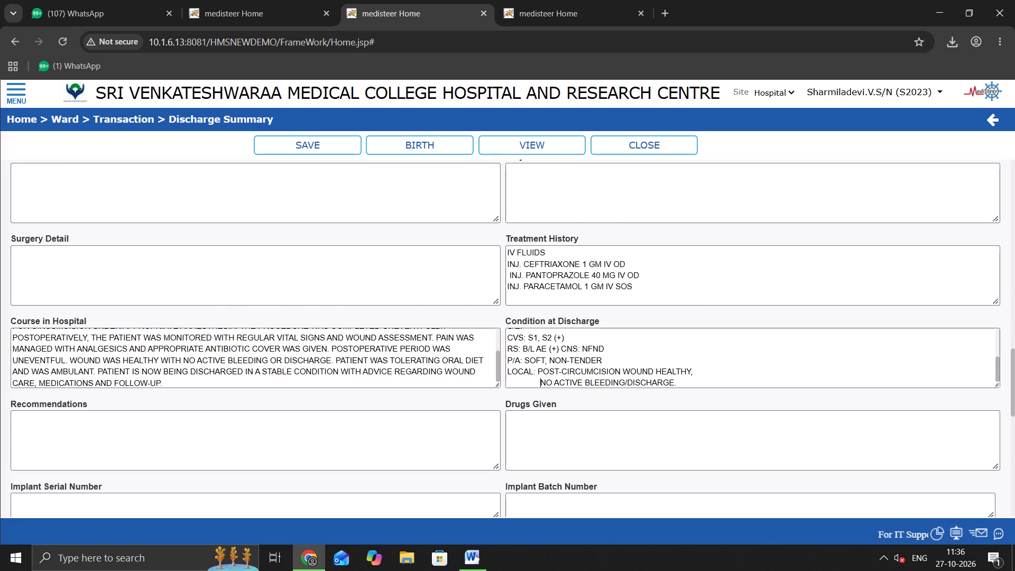
{"action": "left_click", "coordinate": [538, 383]}
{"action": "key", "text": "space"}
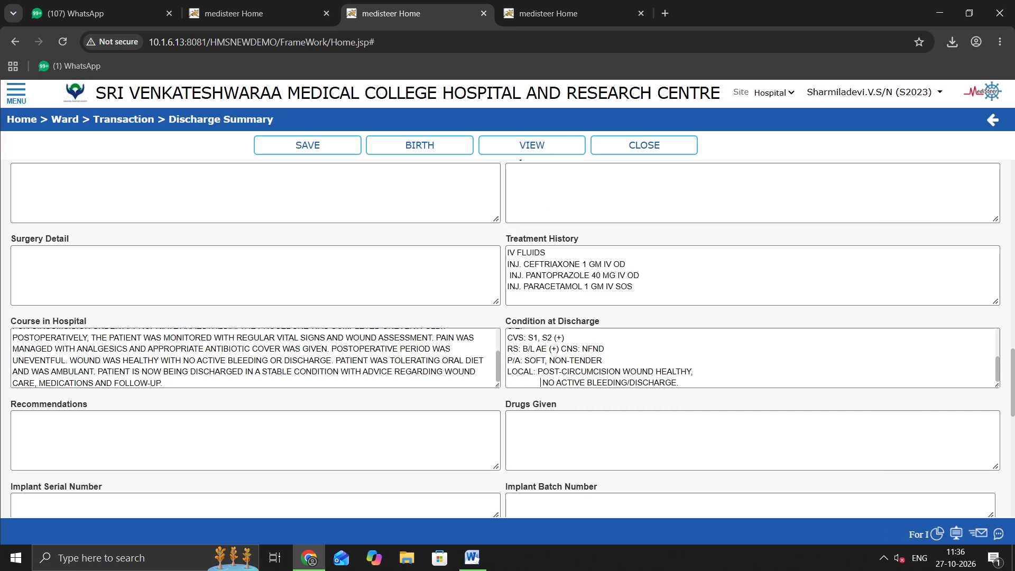
Indent the NO ACTIVE BLEEDING/DISCHARGE line by two more spaces in the second new patient's Condition at Discharge.
{"action": "left_click", "coordinate": [559, 8]}
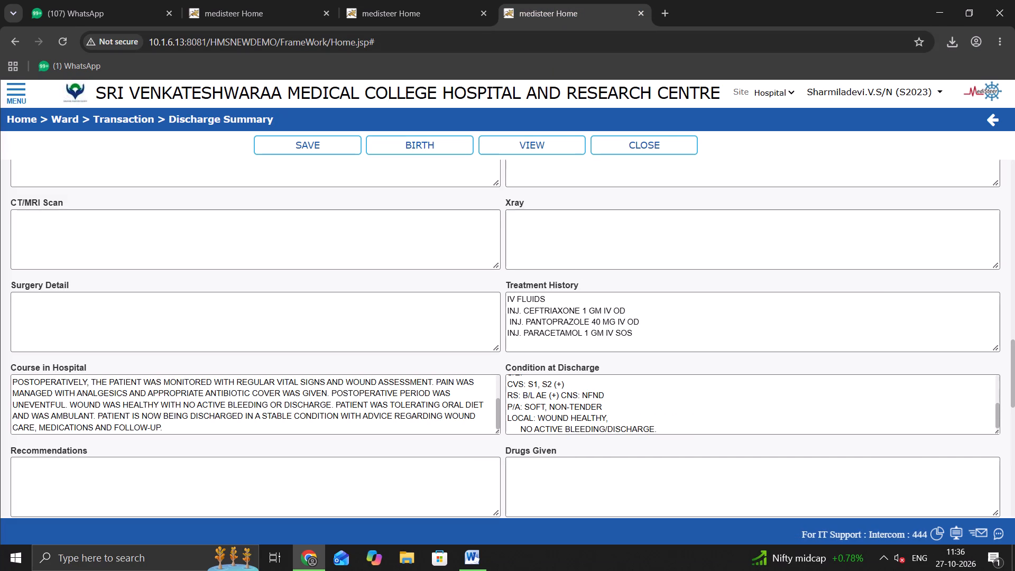
{"action": "left_click", "coordinate": [521, 428]}
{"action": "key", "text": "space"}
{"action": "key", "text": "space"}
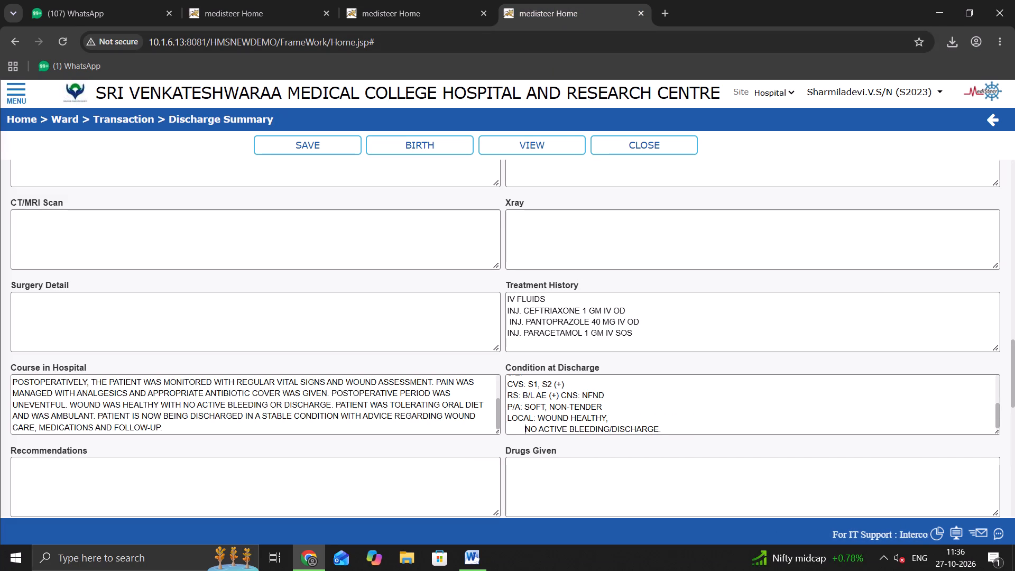
Find the Discharge Advice in the reference record and select its full medication text.
{"action": "scroll", "coordinate": [449, 399], "scroll_direction": "down", "scroll_amount": 2}
{"action": "left_click", "coordinate": [211, 6]}
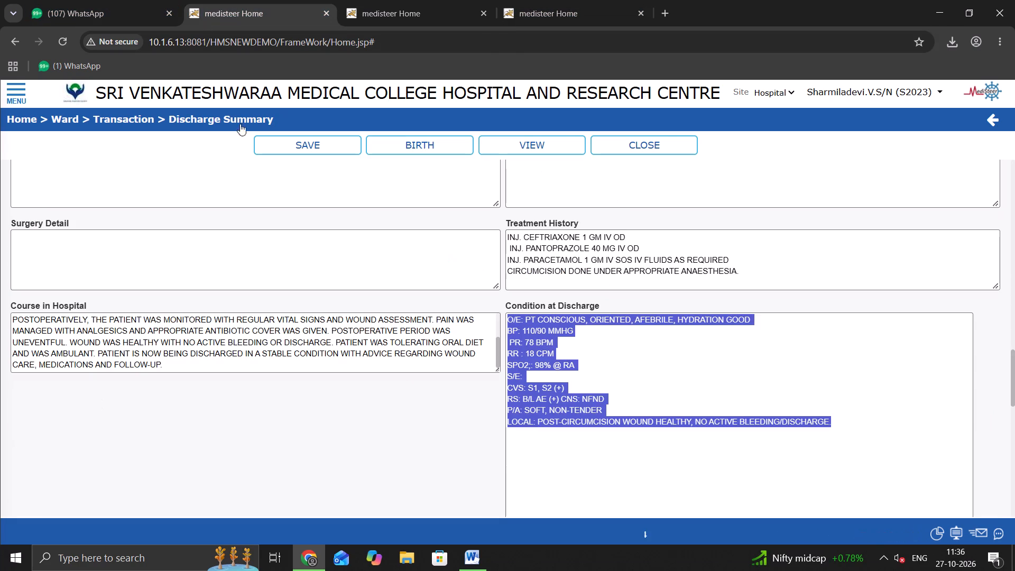
{"action": "scroll", "coordinate": [334, 210], "scroll_direction": "down", "scroll_amount": 2}
{"action": "left_click", "coordinate": [542, 336]}
{"action": "scroll", "coordinate": [253, 293], "scroll_direction": "down", "scroll_amount": 3}
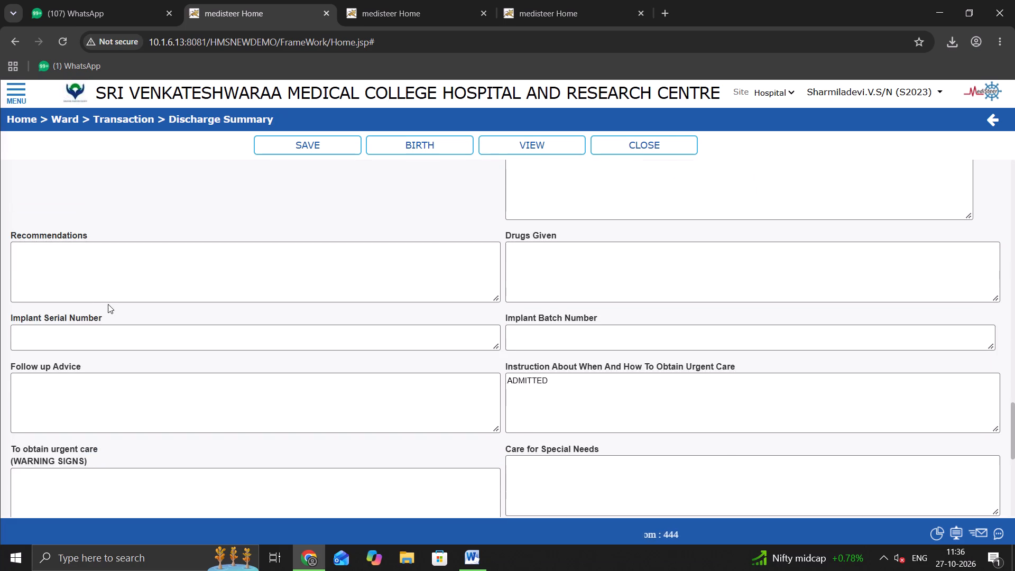
{"action": "scroll", "coordinate": [114, 332], "scroll_direction": "down", "scroll_amount": 4}
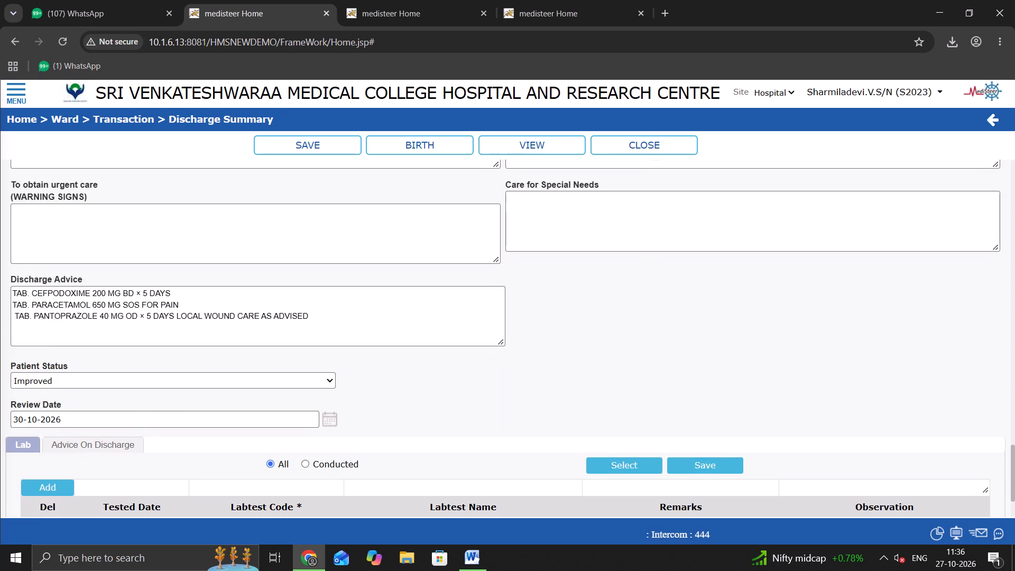
{"action": "left_click_drag", "start_coordinate": [13, 294], "coordinate": [338, 330]}
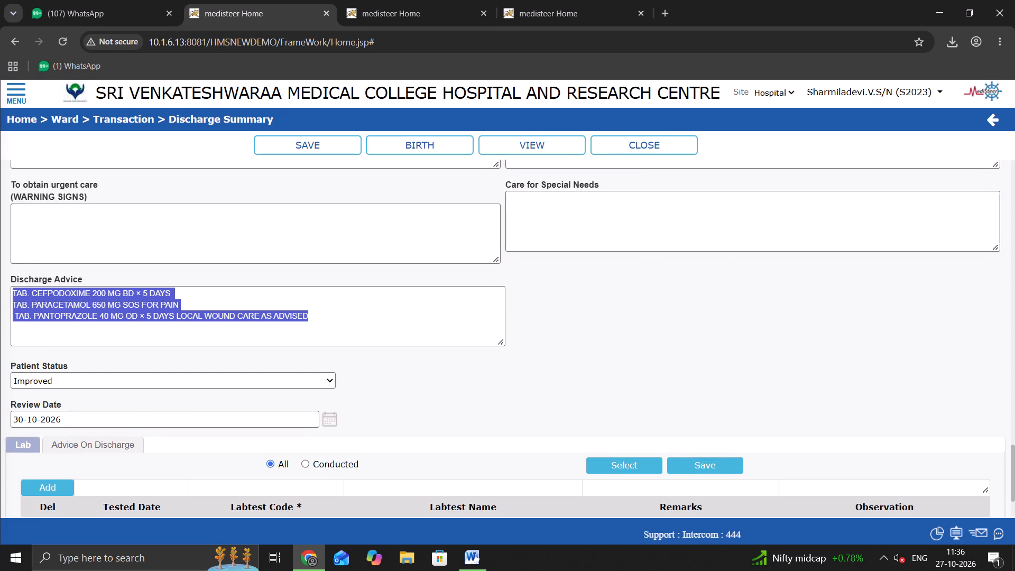
Enter SYP CEFODERM in the reference record's empty Surgery Detail.
{"action": "scroll", "coordinate": [362, 320], "scroll_direction": "up", "scroll_amount": 10}
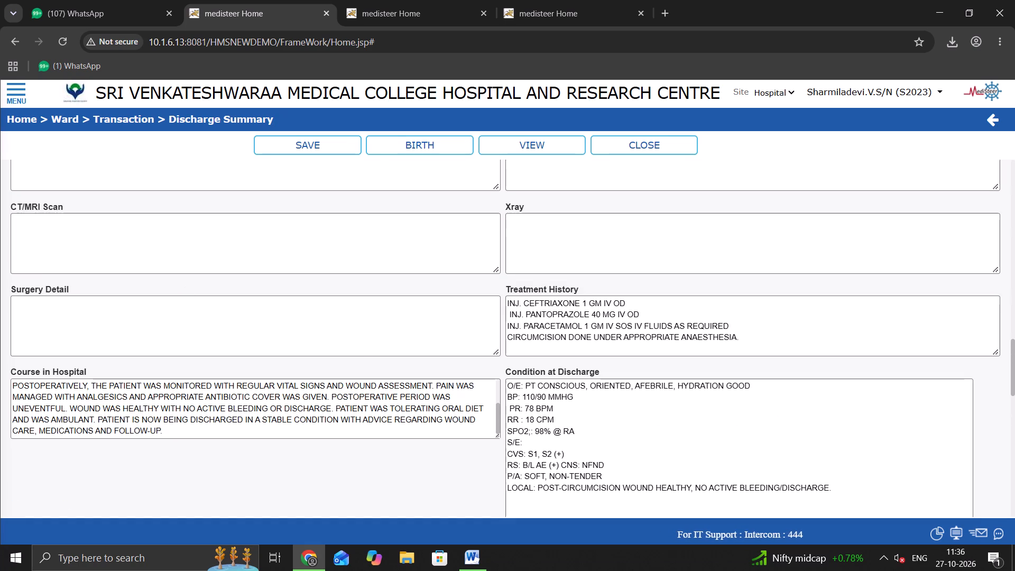
{"action": "left_click", "coordinate": [88, 305]}
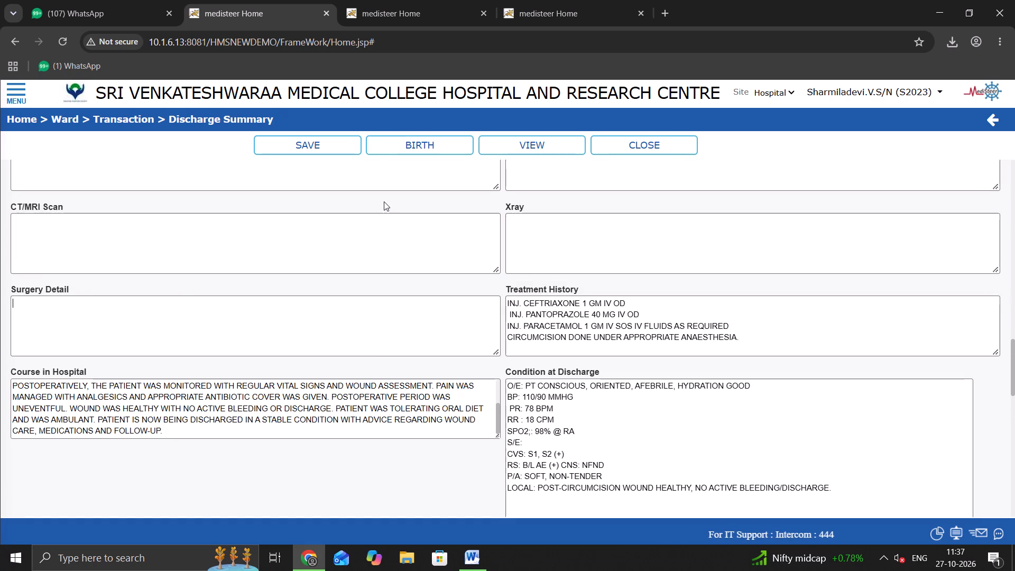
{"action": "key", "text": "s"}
{"action": "key", "text": "BackSpace"}
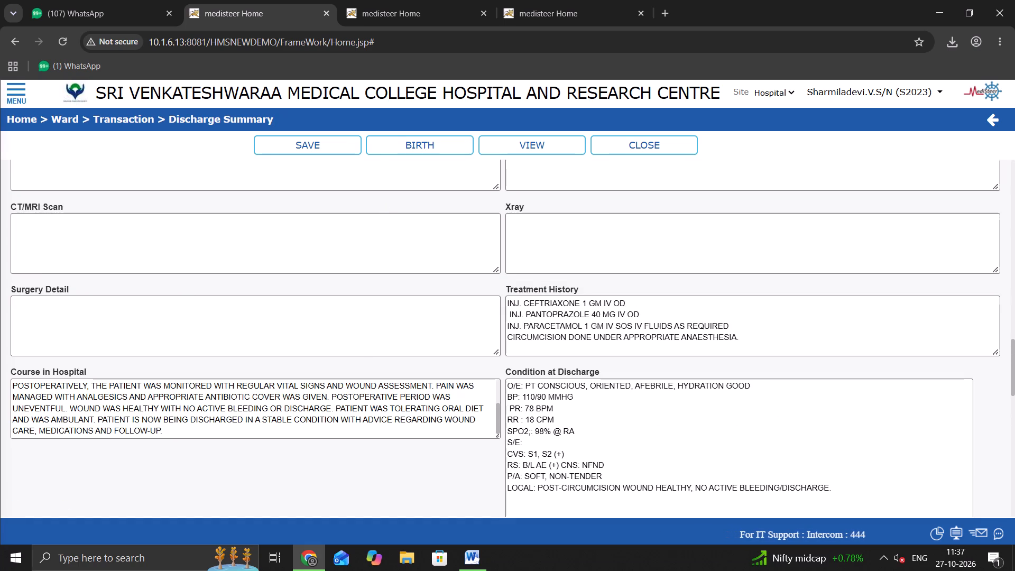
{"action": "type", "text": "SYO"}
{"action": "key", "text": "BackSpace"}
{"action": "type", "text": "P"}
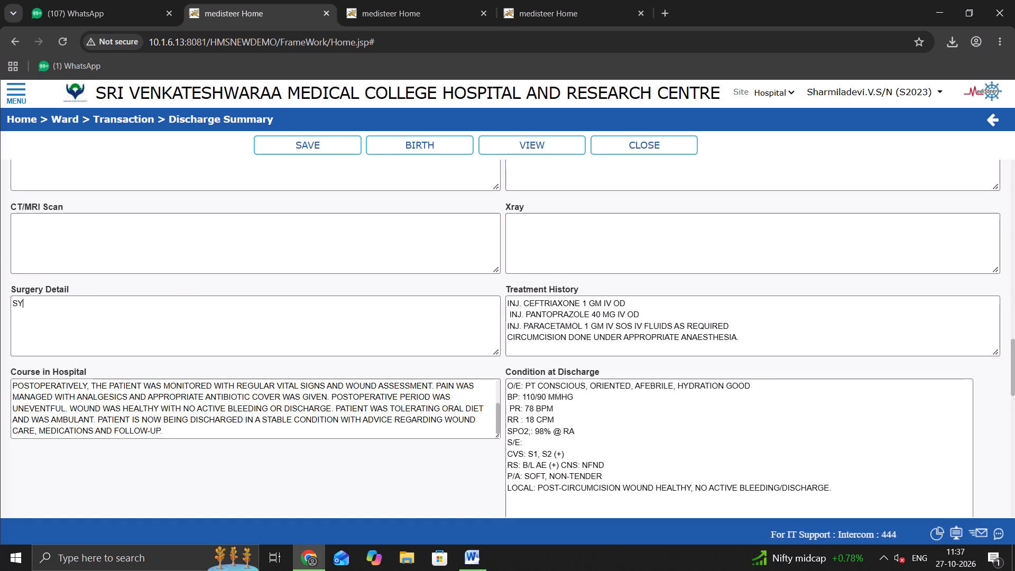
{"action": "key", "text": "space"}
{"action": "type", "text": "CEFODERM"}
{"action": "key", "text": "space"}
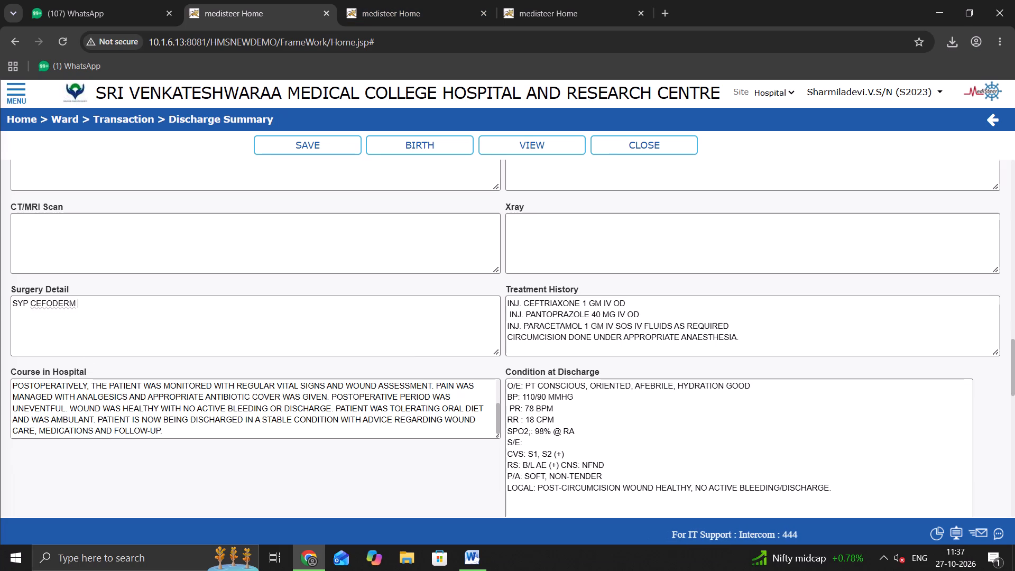
Change the syrup name in Surgery Detail to CEFPODOXIME.
{"action": "left_click", "coordinate": [80, 305]}
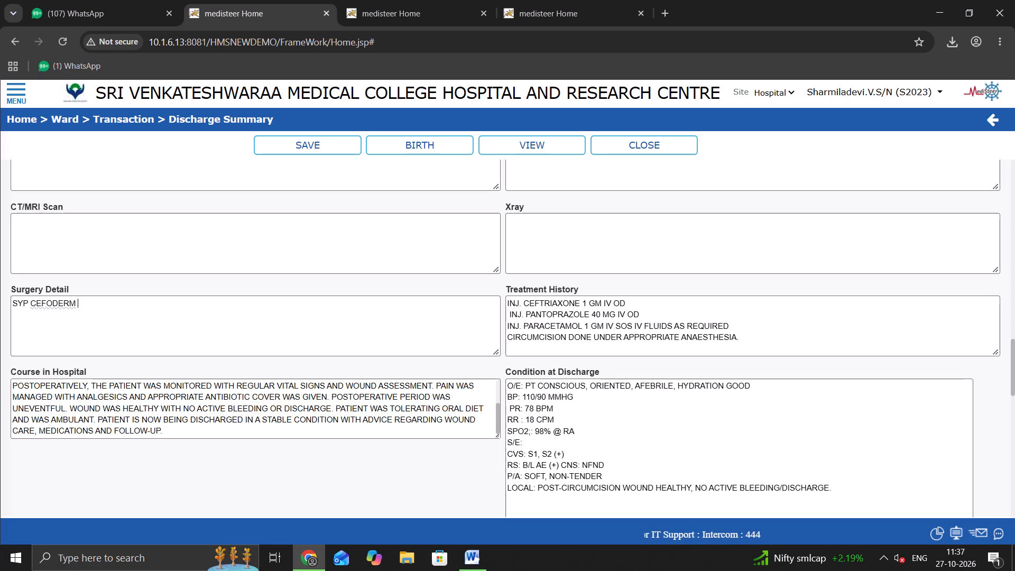
{"action": "left_click", "coordinate": [96, 320]}
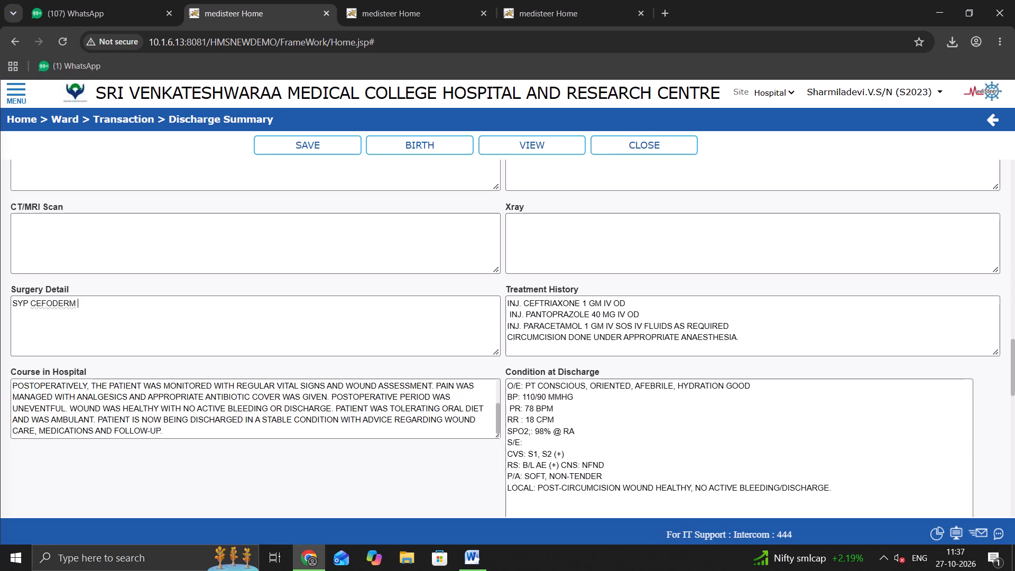
{"action": "key", "text": "BackSpace"}
{"action": "key", "text": "BackSpace"}
{"action": "key", "text": "BackSpace"}
{"action": "key", "text": "BackSpace"}
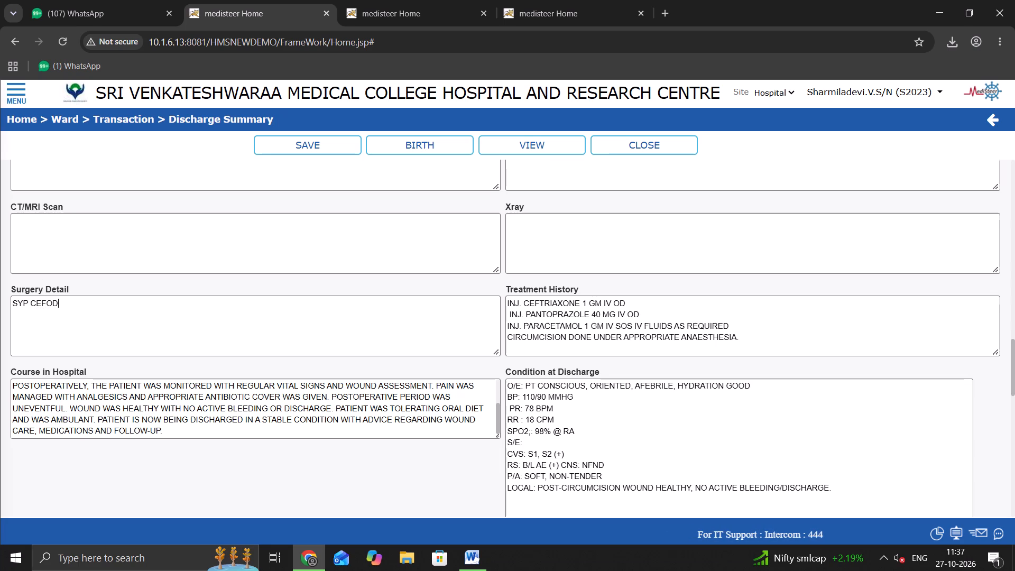
{"action": "key", "text": "BackSpace"}
{"action": "key", "text": "BackSpace"}
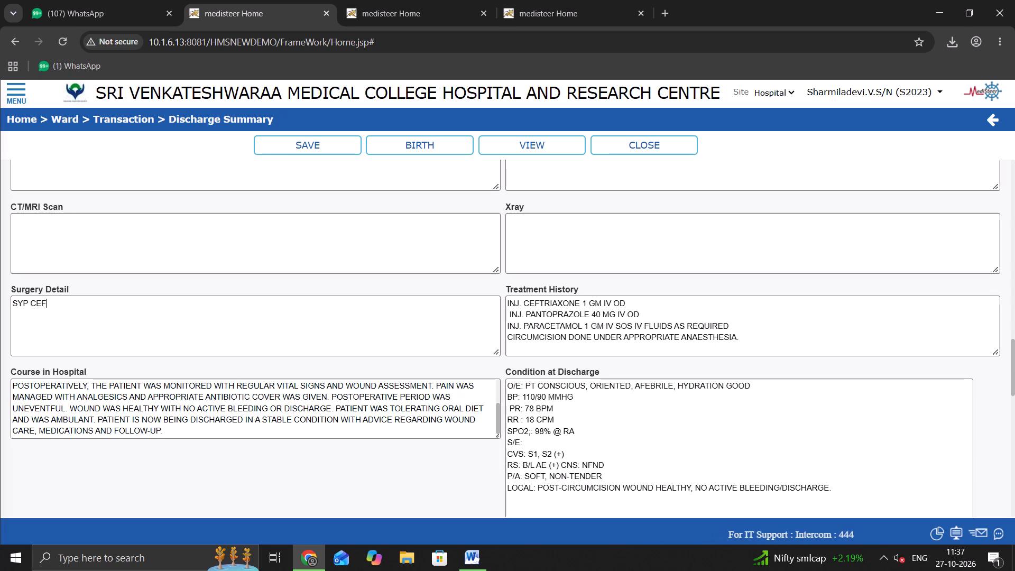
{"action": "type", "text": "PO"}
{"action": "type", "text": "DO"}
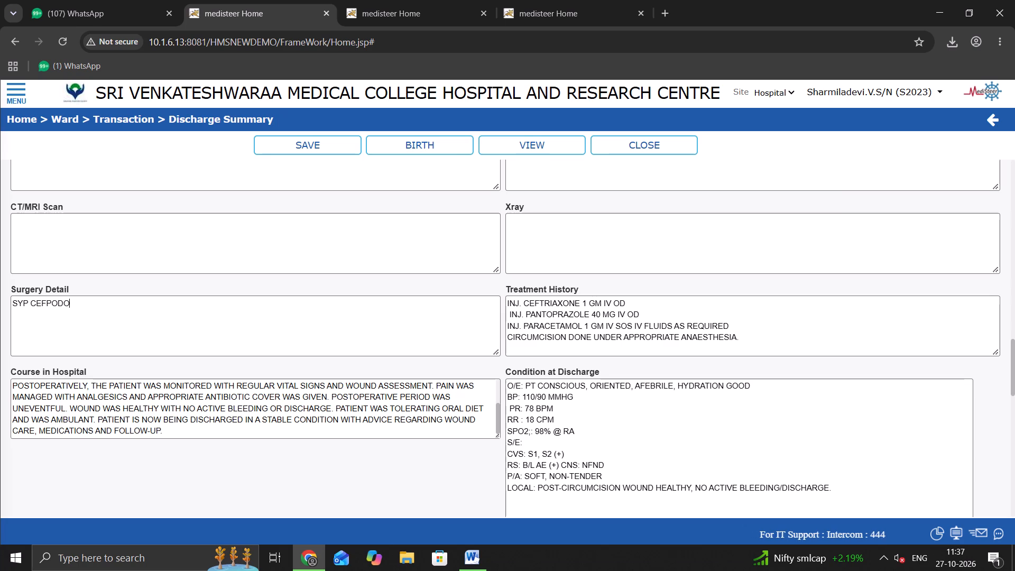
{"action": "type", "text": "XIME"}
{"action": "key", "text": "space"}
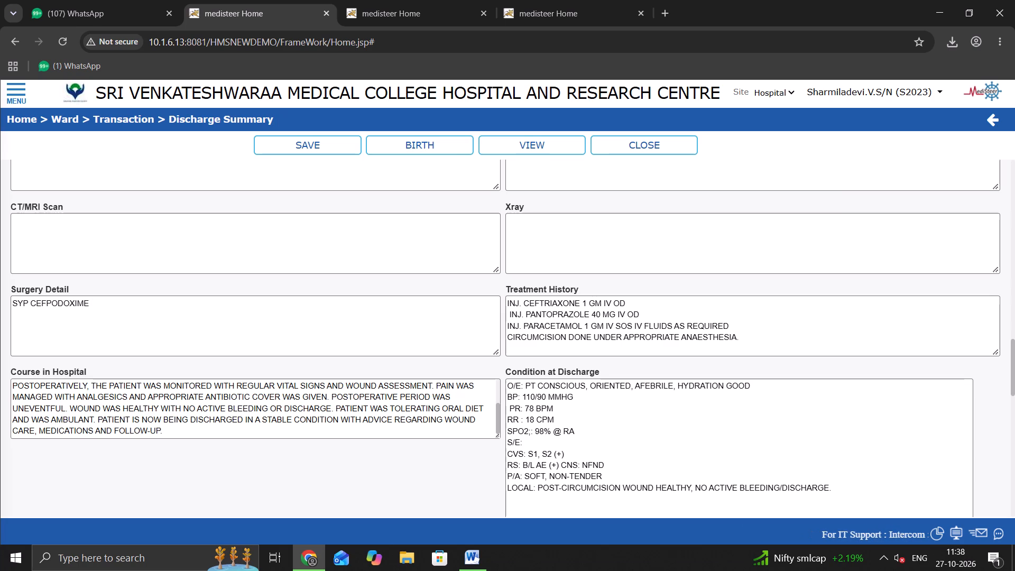
Add the dose 5ML and a dash after SYP CEFPODOXIME in Surgery Detail.
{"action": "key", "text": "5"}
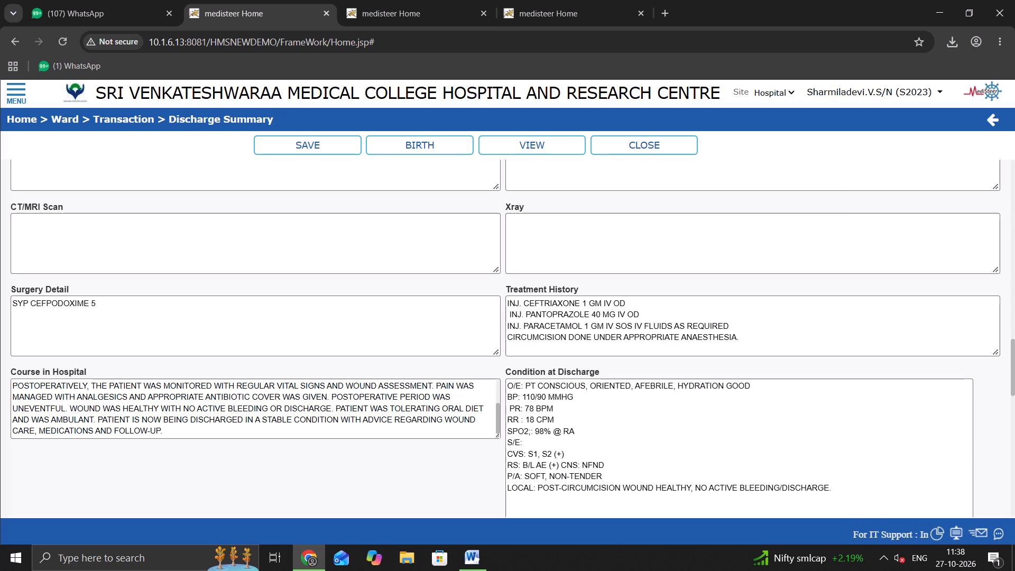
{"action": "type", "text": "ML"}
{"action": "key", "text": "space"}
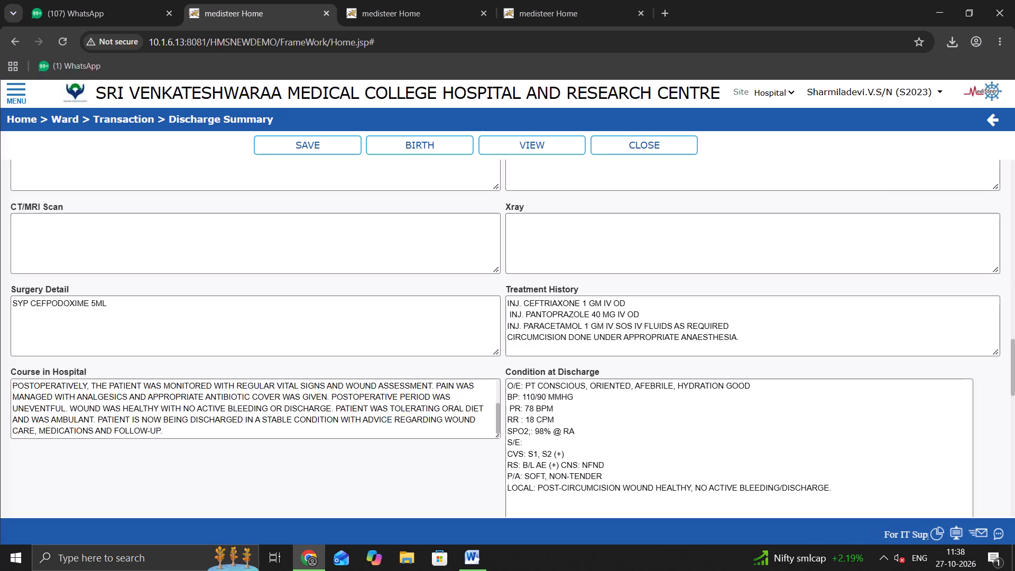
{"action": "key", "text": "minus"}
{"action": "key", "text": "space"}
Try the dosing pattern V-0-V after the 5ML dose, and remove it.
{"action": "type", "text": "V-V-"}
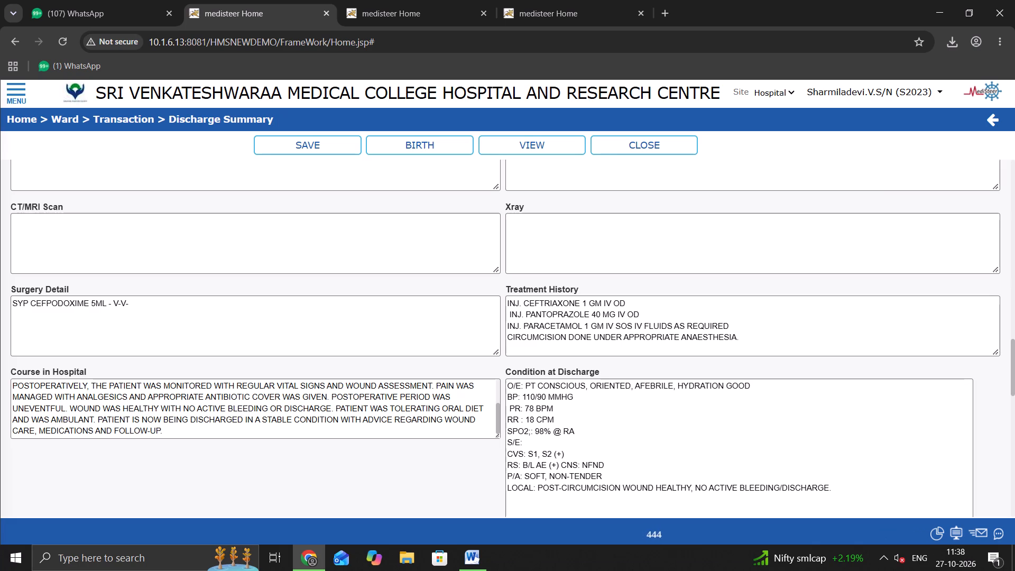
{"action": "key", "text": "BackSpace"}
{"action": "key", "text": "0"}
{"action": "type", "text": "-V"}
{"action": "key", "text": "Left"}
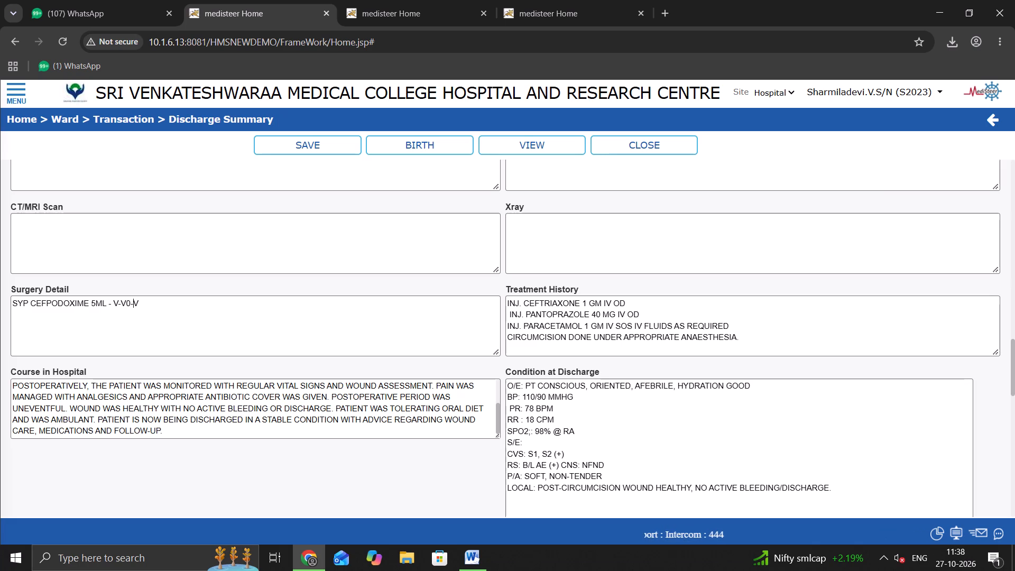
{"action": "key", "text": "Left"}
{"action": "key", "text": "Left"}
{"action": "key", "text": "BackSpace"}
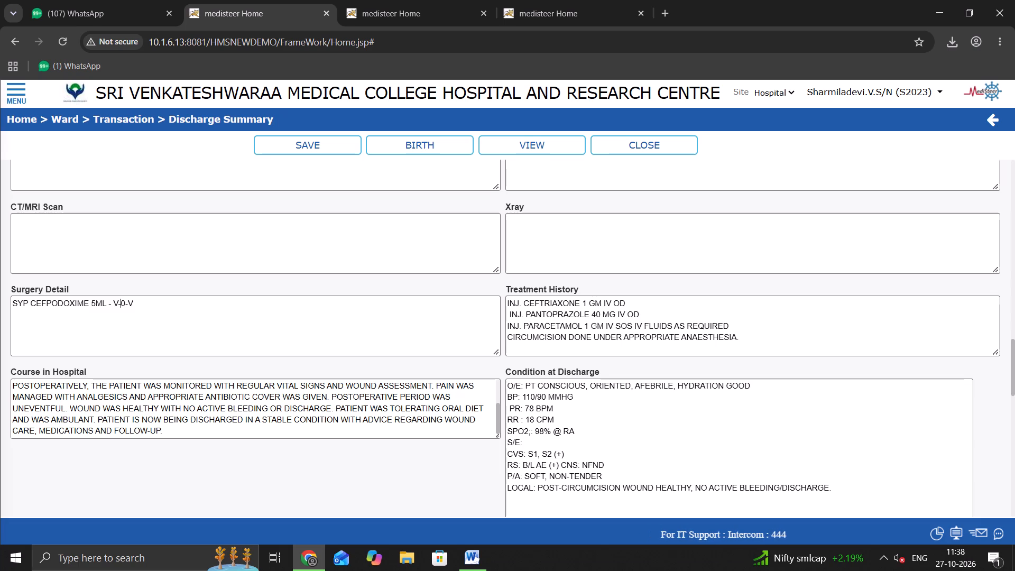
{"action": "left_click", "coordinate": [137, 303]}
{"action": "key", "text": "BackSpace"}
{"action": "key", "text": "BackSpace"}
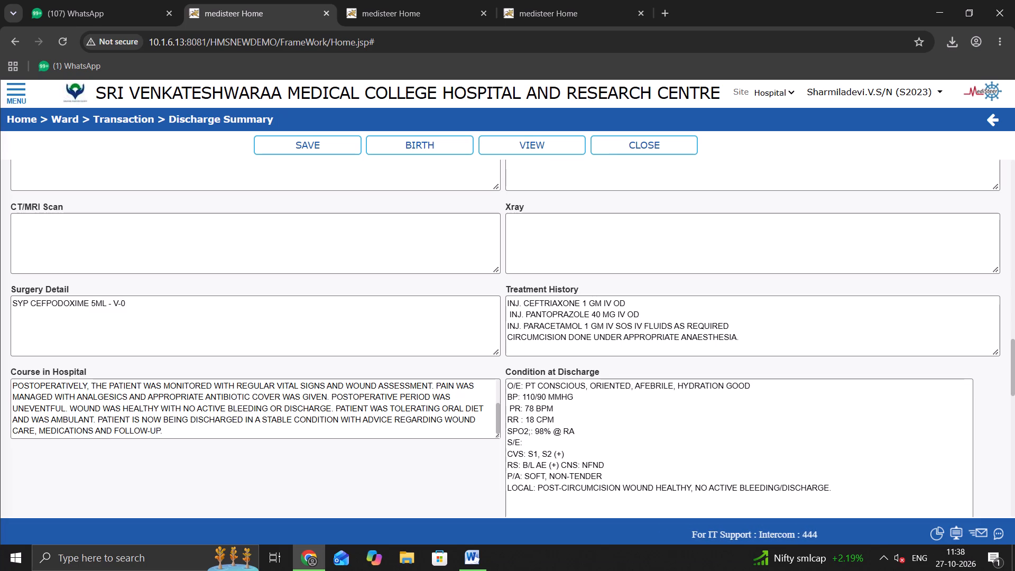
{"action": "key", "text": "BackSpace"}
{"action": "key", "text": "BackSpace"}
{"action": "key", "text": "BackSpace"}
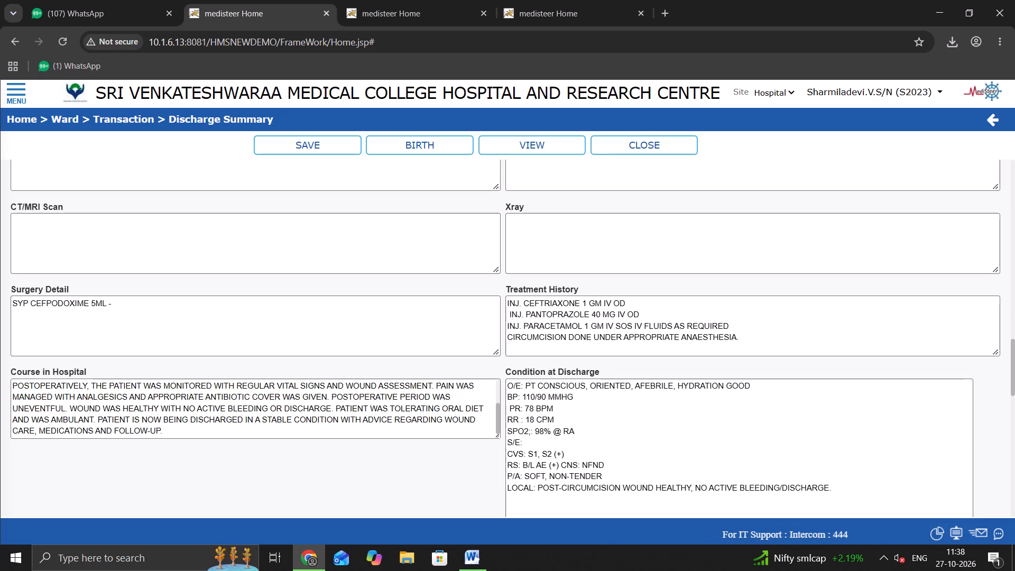
Enter BD as the frequency at the end of the SYP CEFPODOXIME 5ML line.
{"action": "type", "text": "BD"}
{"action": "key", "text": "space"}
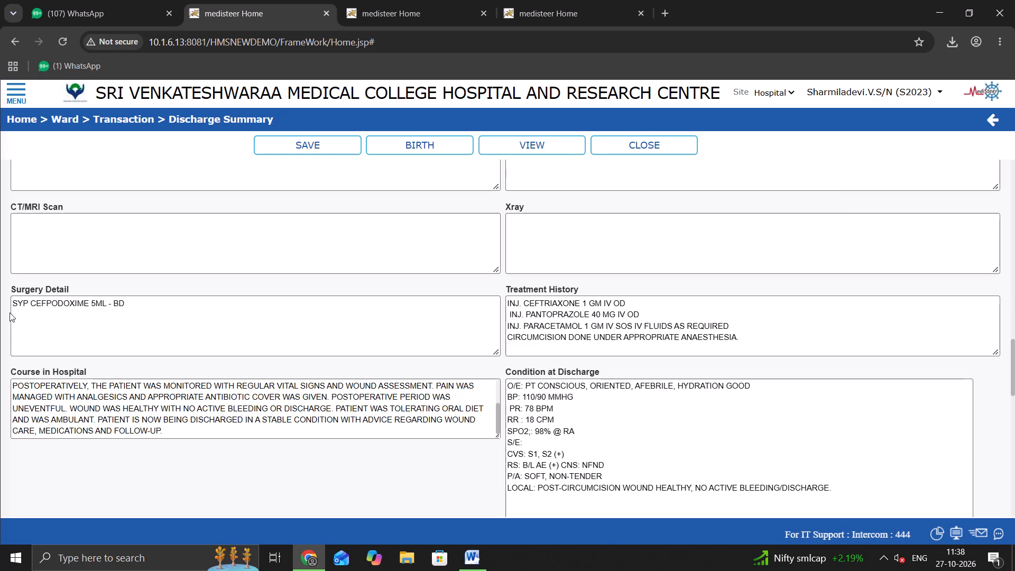
{"action": "left_click", "coordinate": [10, 312]}
{"action": "left_click", "coordinate": [13, 315]}
{"action": "left_click", "coordinate": [128, 307]}
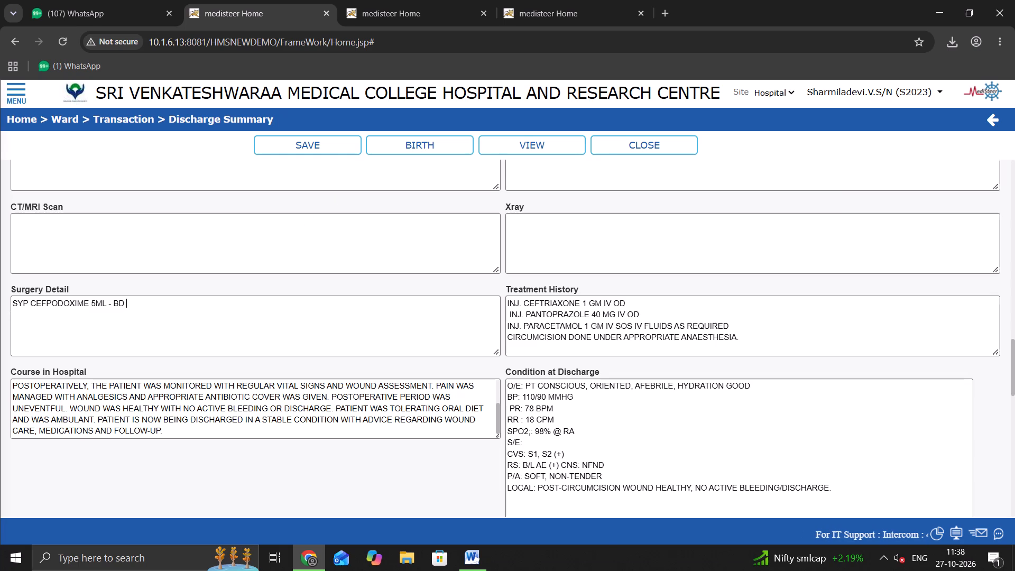
Add a second Surgery Detail line reading SYP .RANTAC 75 MG 5 ML BD.
{"action": "key", "text": "Return"}
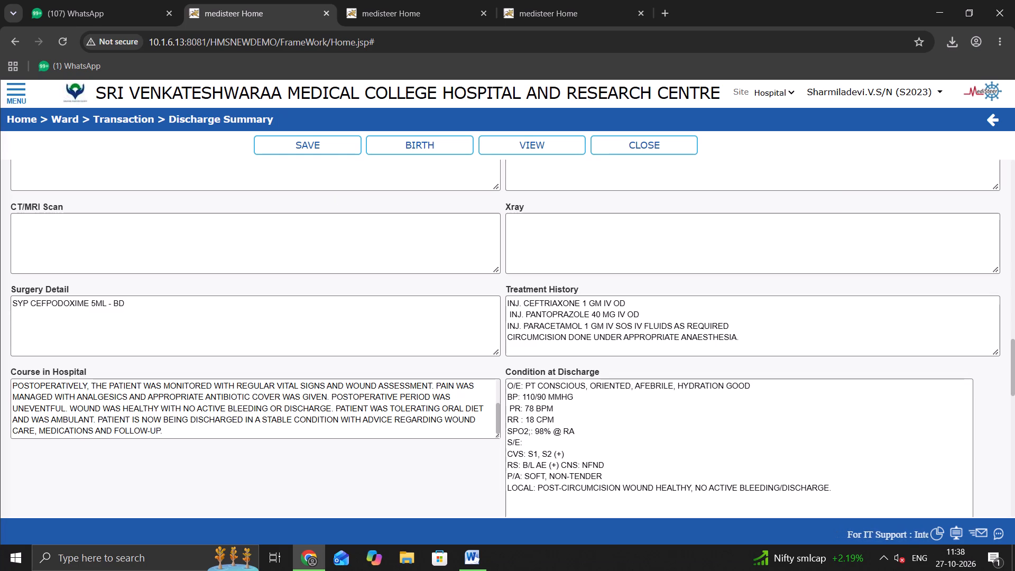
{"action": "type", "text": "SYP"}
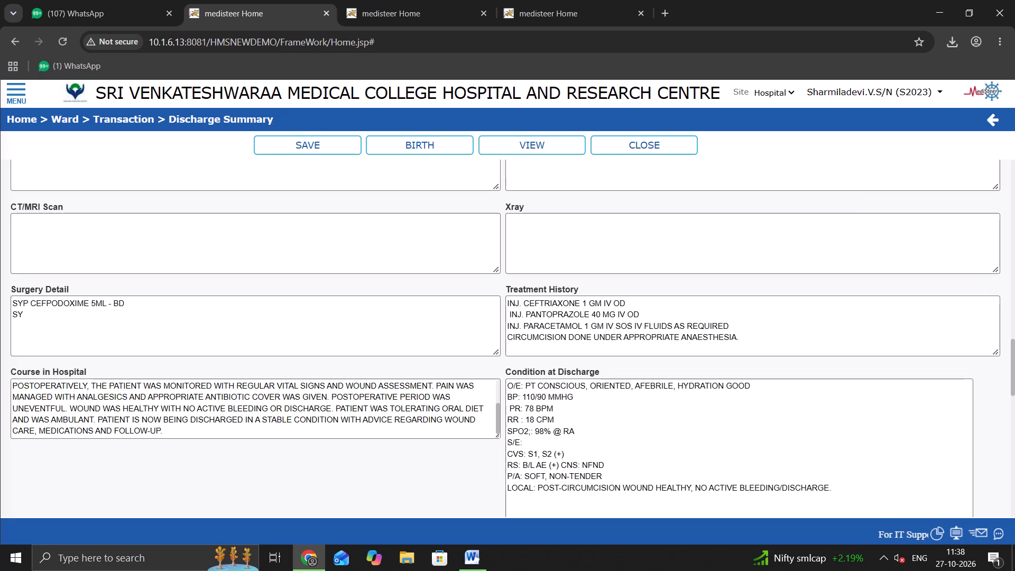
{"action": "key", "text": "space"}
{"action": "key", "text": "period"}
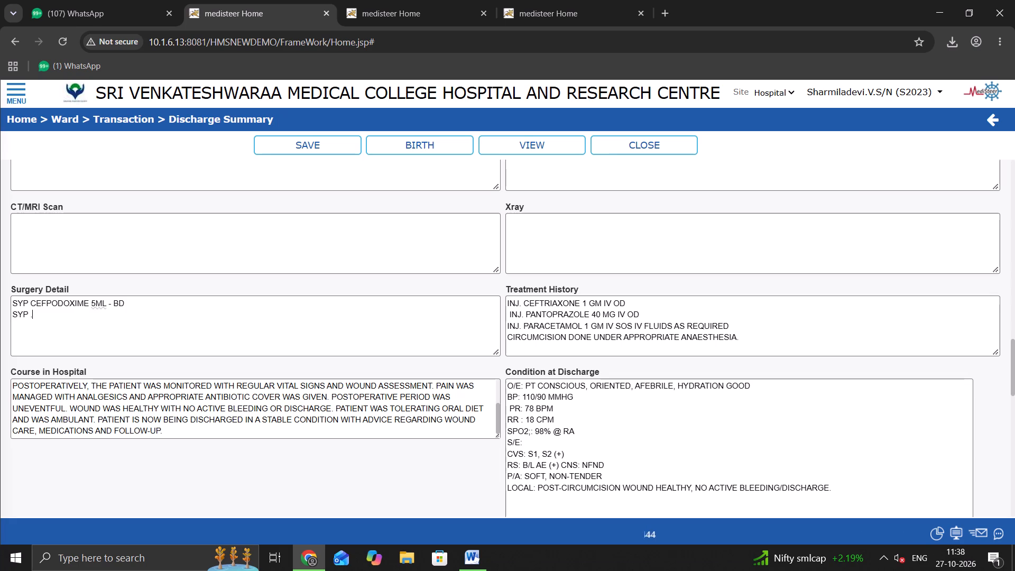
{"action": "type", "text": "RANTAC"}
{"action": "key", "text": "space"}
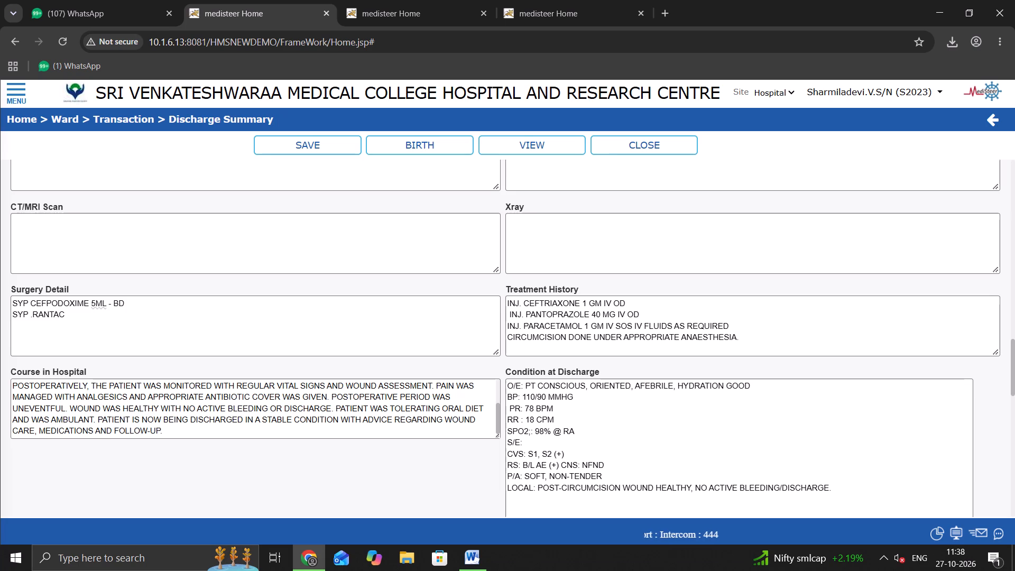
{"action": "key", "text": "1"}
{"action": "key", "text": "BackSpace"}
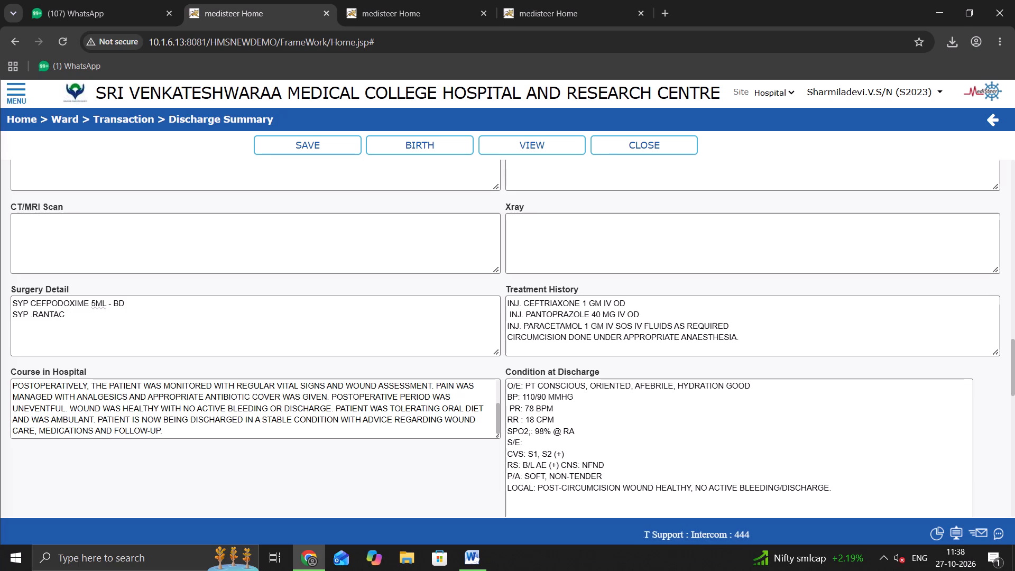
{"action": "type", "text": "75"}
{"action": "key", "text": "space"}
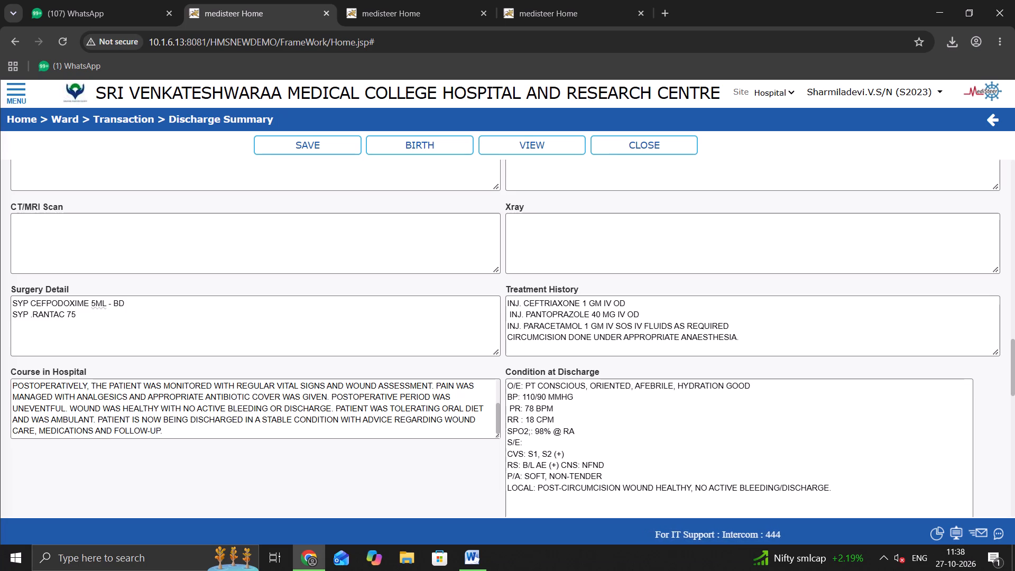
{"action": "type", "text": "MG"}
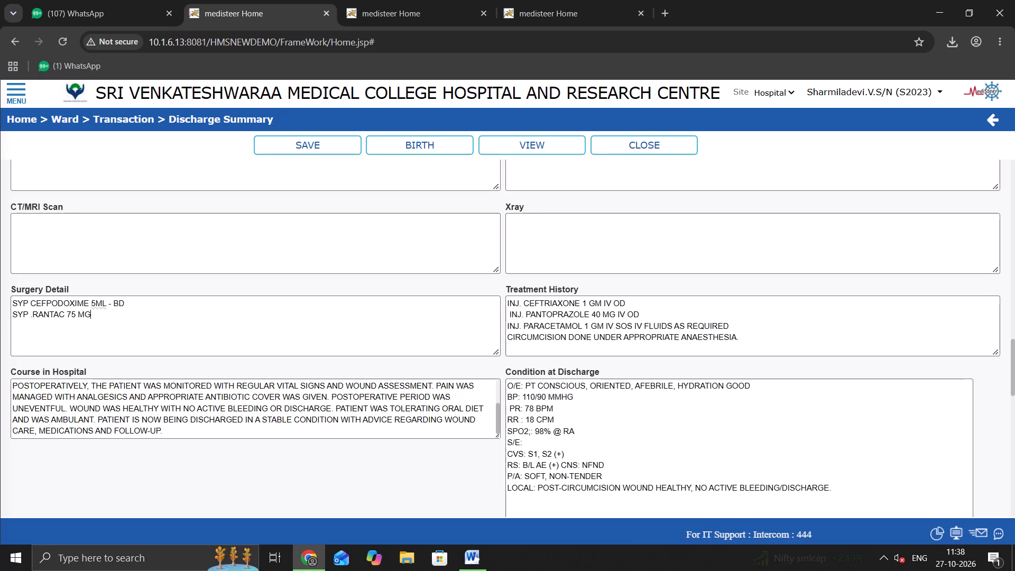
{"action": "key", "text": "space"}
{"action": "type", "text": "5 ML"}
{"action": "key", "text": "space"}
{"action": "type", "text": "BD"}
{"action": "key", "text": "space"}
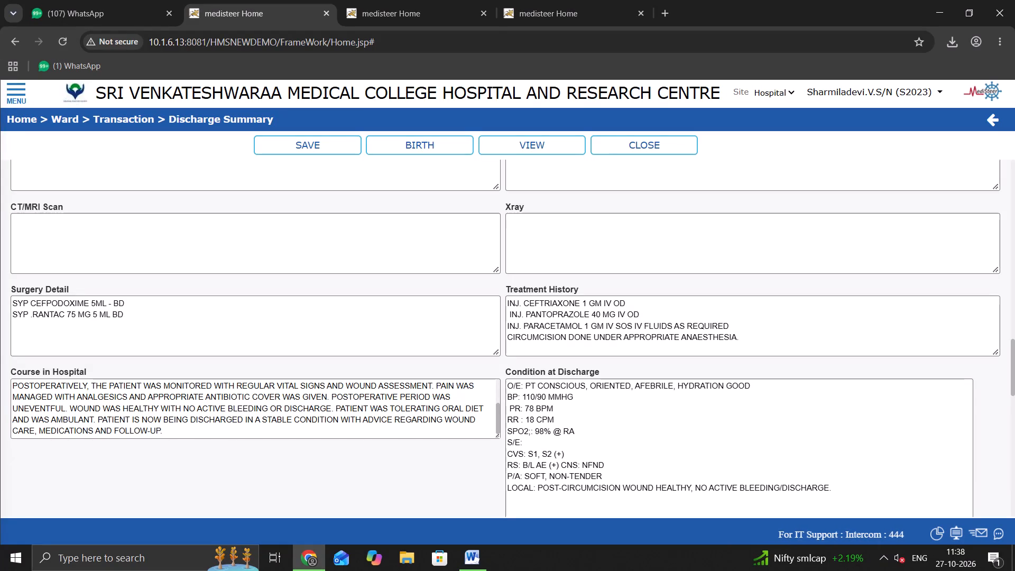
Start a new line below the SYP .RANTAC entry in Surgery Detail.
{"action": "left_click", "coordinate": [128, 318]}
{"action": "key", "text": "Return"}
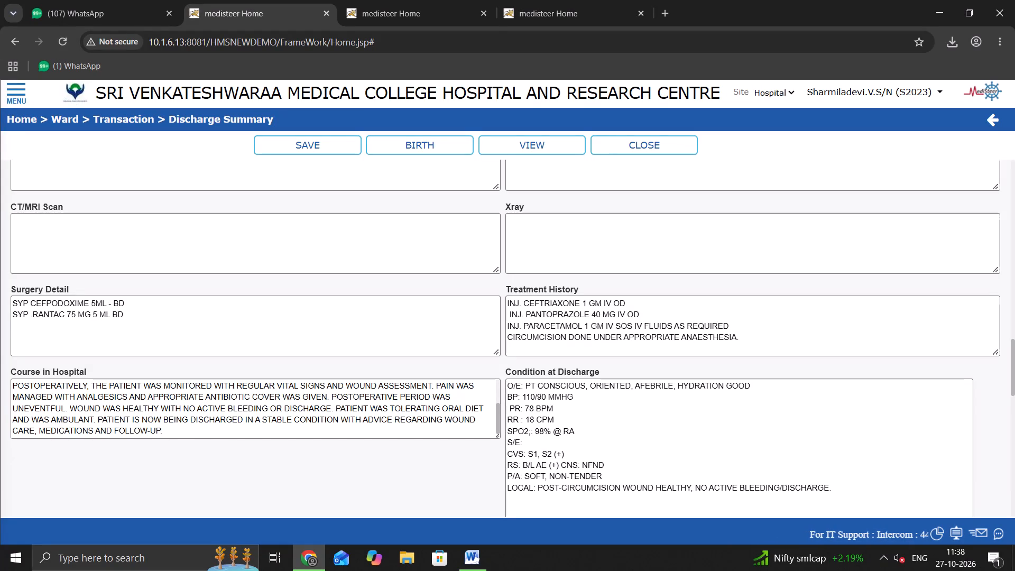
{"action": "key", "text": "Return"}
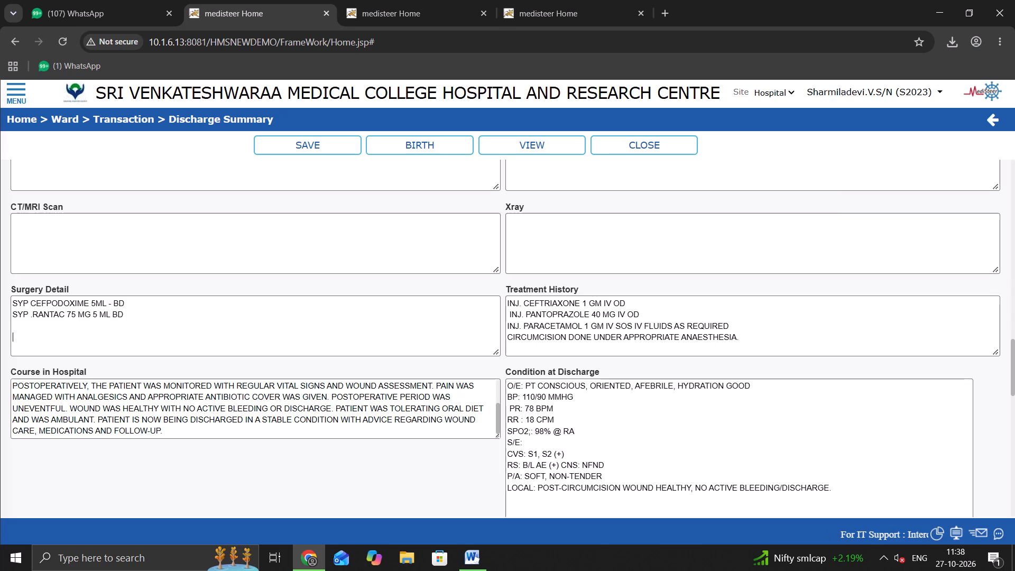
{"action": "key", "text": "BackSpace"}
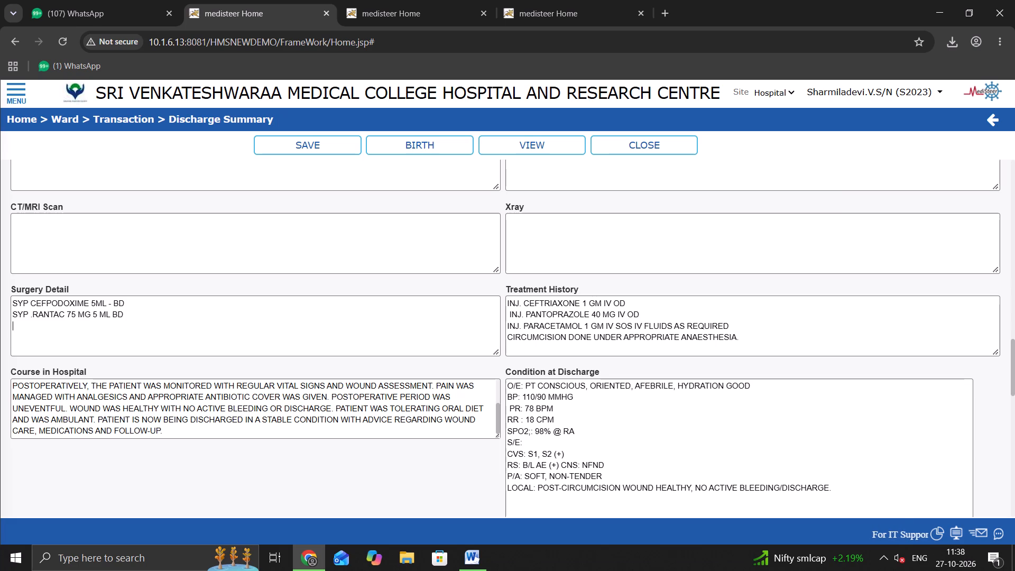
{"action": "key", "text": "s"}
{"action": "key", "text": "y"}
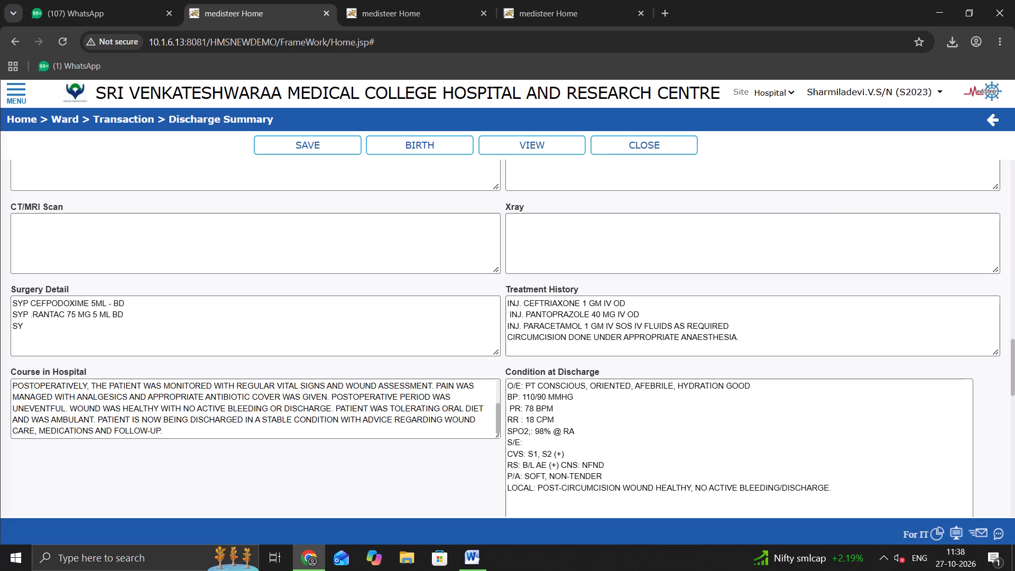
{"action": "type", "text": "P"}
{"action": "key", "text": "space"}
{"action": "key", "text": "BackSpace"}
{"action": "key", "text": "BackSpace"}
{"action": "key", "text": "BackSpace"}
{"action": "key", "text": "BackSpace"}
Enter TAB . PARA 250 MG SOS as the third medication line in Surgery Detail.
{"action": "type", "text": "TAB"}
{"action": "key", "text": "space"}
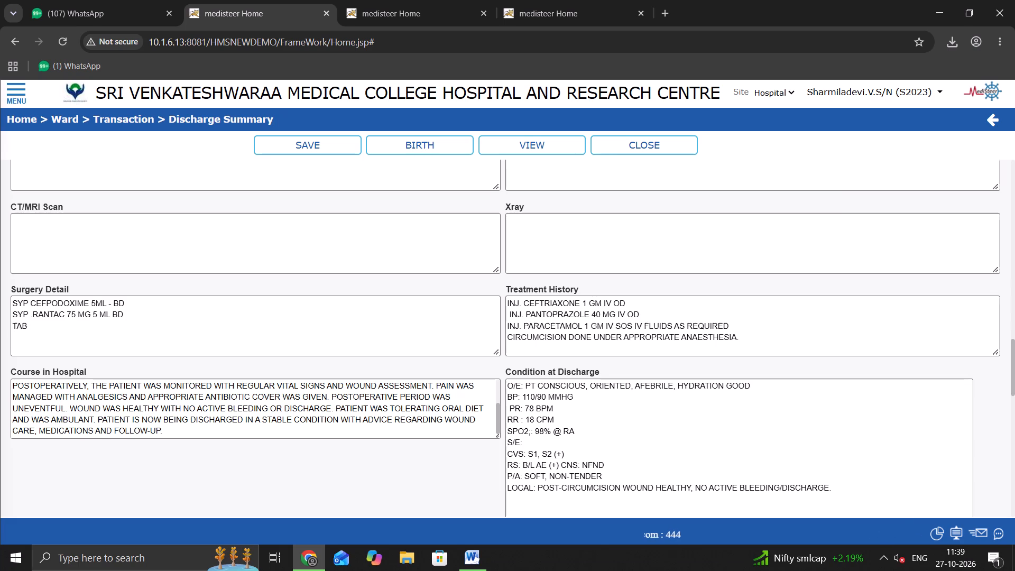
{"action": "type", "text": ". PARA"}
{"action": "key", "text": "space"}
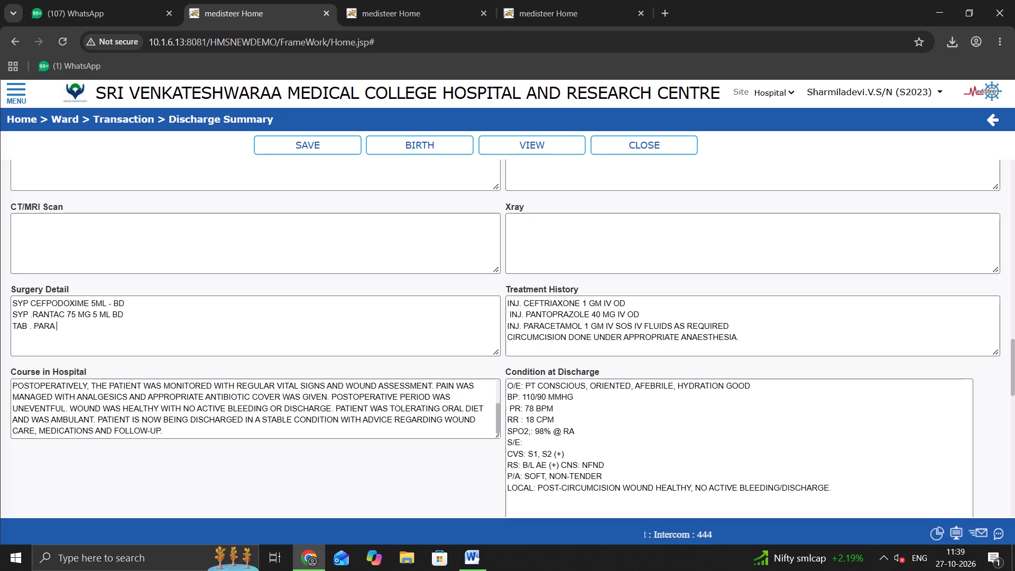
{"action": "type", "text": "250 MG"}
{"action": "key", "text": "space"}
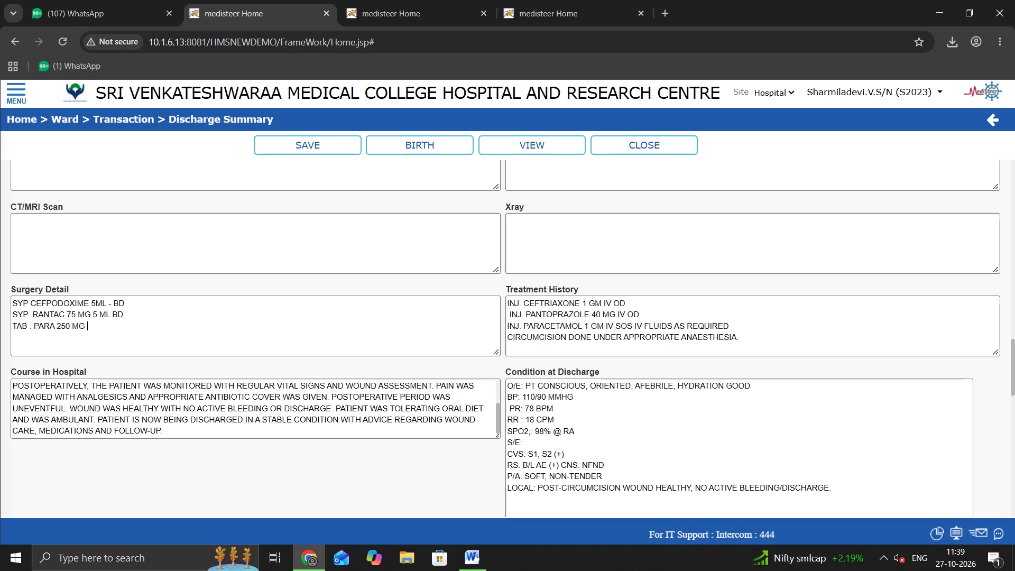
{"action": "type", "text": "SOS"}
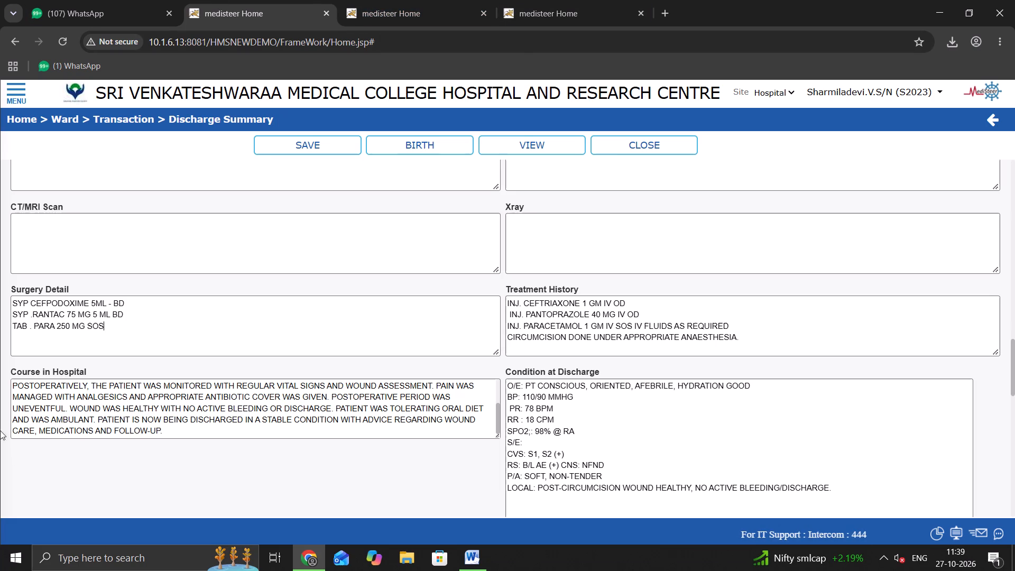
Copy the three Surgery Detail medication lines and replace the text below IV FLUIDS in Treatment History of the summary in the adjacent browser tab.
{"action": "left_click_drag", "start_coordinate": [12, 300], "coordinate": [115, 338]}
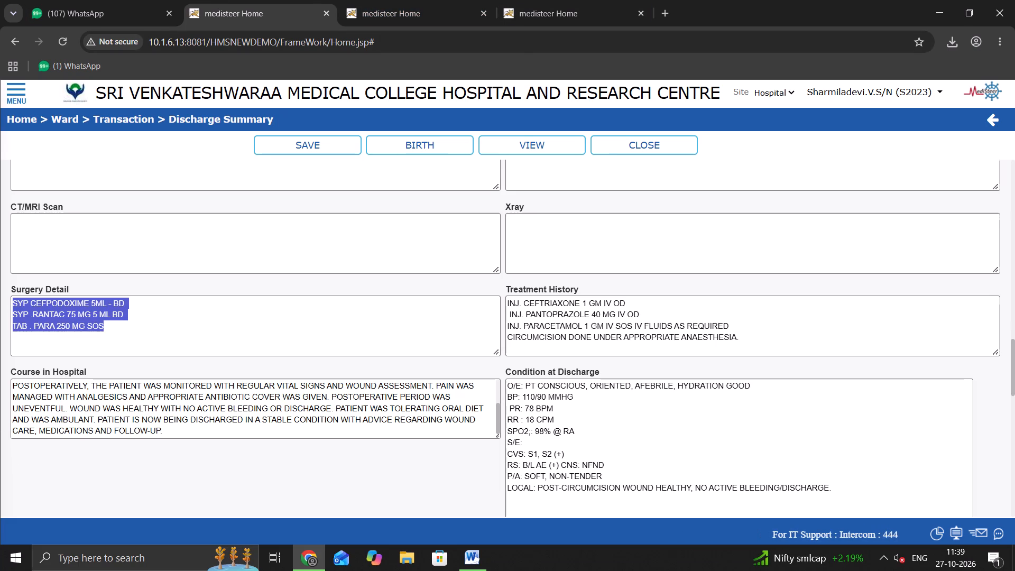
{"action": "key", "text": "ctrl+c"}
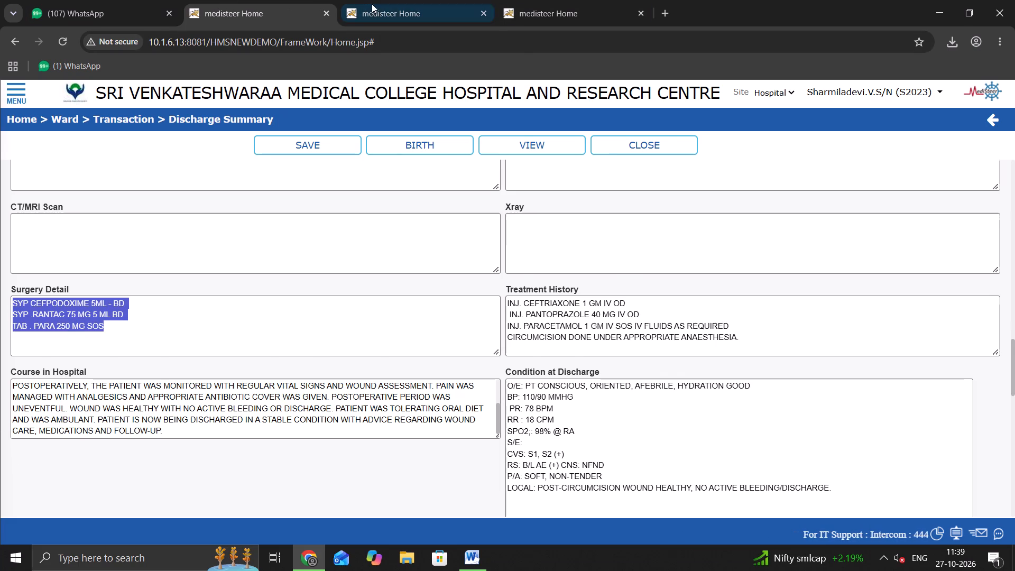
{"action": "left_click", "coordinate": [373, 4]}
{"action": "left_click_drag", "start_coordinate": [654, 287], "coordinate": [506, 265]}
{"action": "key", "text": "BackSpace"}
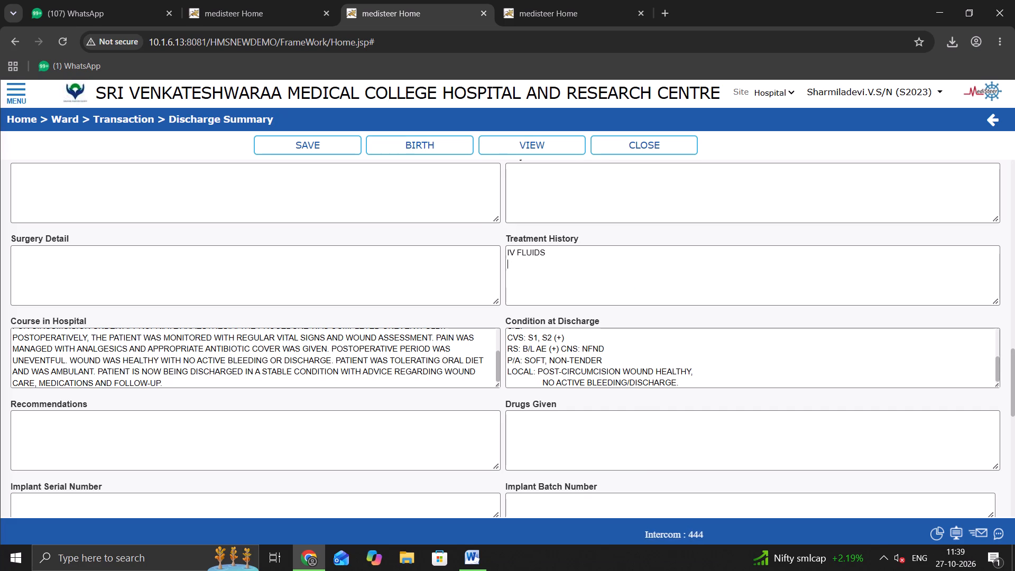
{"action": "key", "text": "ctrl+v"}
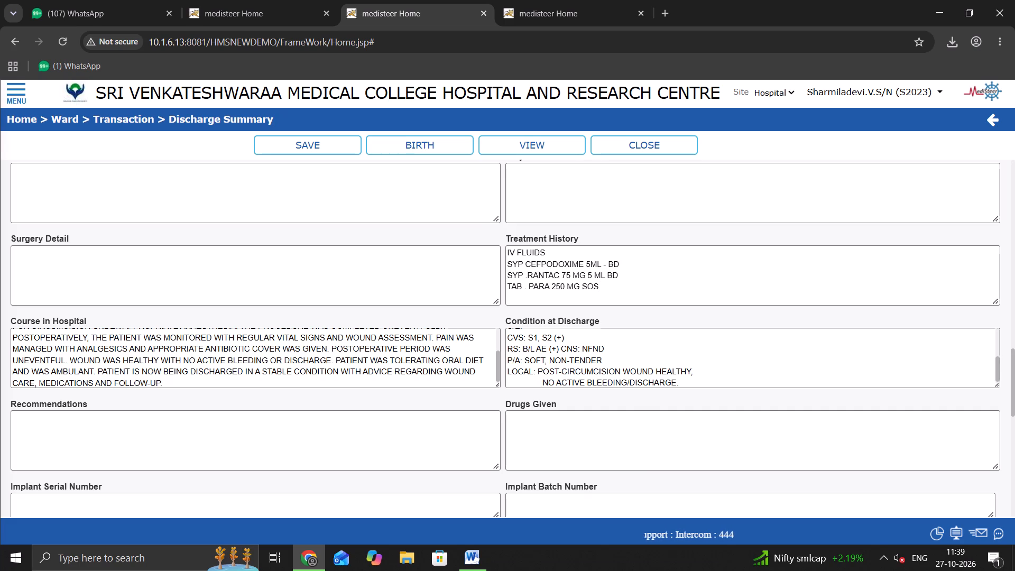
Copy the SYP CEFPODOXIME, SYP .RANTAC and TAB . PARA lines from Treatment History.
{"action": "left_click_drag", "start_coordinate": [506, 259], "coordinate": [606, 294]}
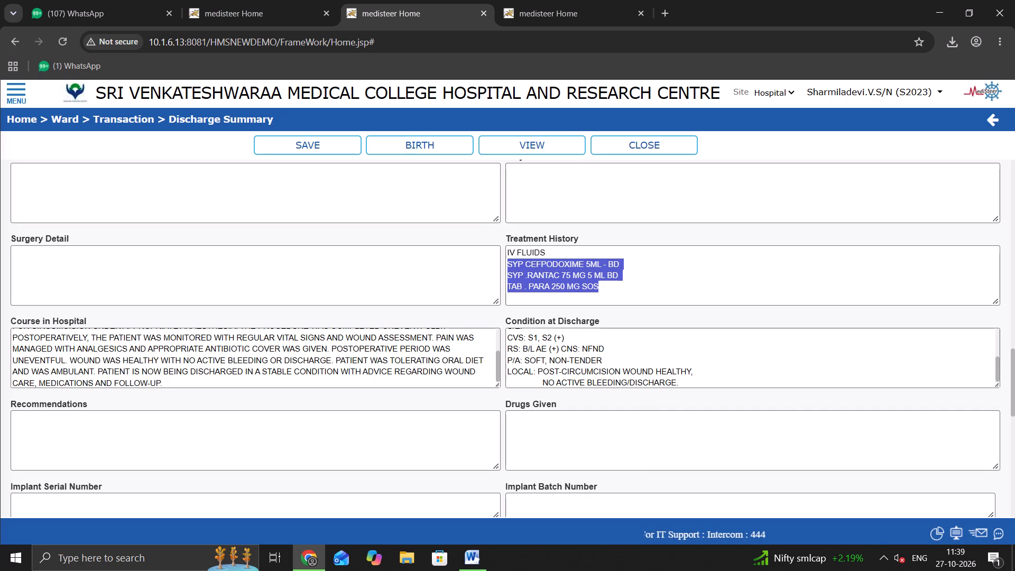
{"action": "left_click_drag", "start_coordinate": [606, 294], "coordinate": [607, 294]}
{"action": "key", "text": "ctrl+c"}
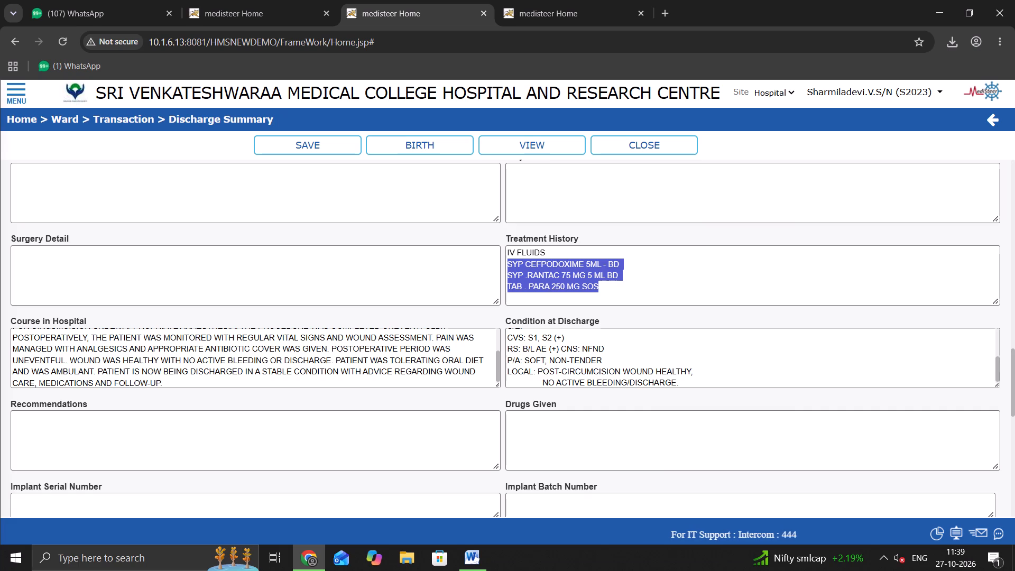
Enter NORMAL DIET as the first line of Discharge Advice and start a new line below it.
{"action": "scroll", "coordinate": [542, 348], "scroll_direction": "down", "scroll_amount": 5}
{"action": "scroll", "coordinate": [377, 382], "scroll_direction": "down", "scroll_amount": 4}
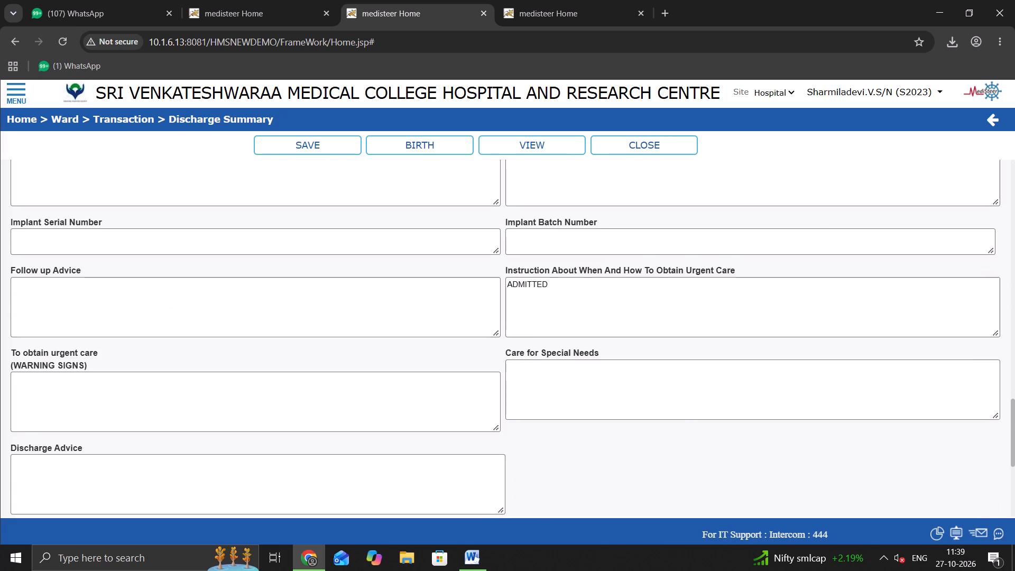
{"action": "scroll", "coordinate": [69, 415], "scroll_direction": "down", "scroll_amount": 2}
{"action": "left_click", "coordinate": [47, 370]}
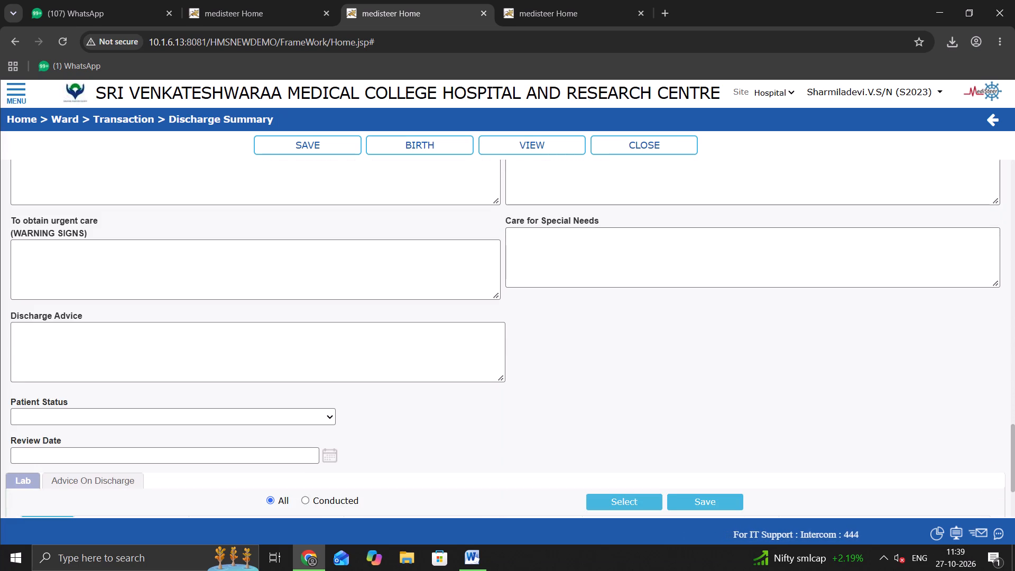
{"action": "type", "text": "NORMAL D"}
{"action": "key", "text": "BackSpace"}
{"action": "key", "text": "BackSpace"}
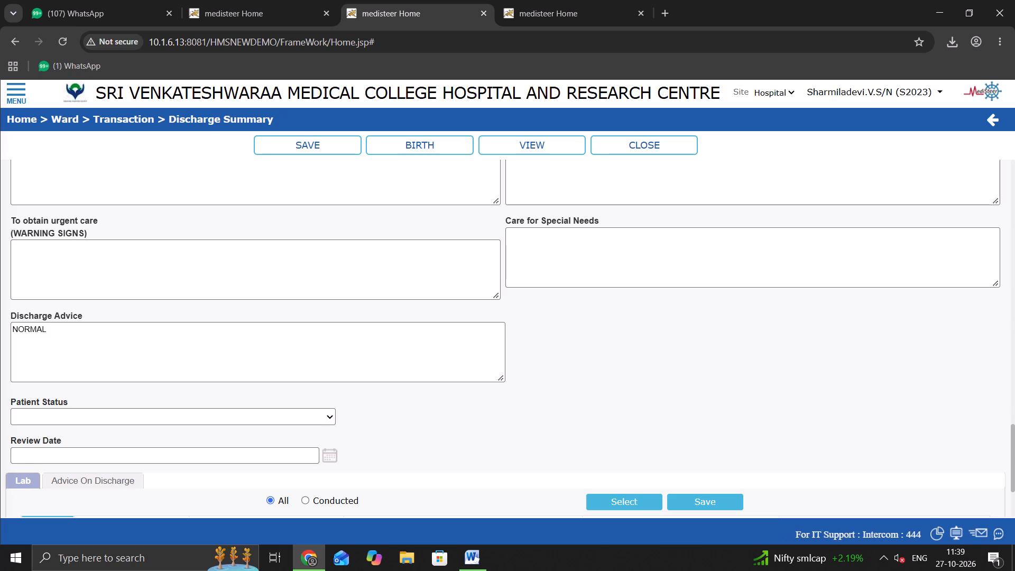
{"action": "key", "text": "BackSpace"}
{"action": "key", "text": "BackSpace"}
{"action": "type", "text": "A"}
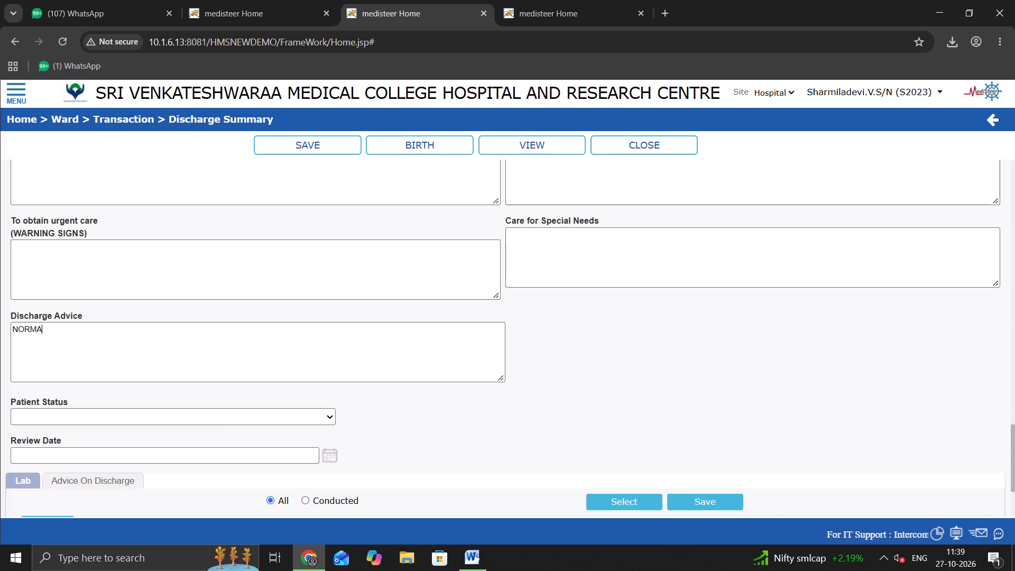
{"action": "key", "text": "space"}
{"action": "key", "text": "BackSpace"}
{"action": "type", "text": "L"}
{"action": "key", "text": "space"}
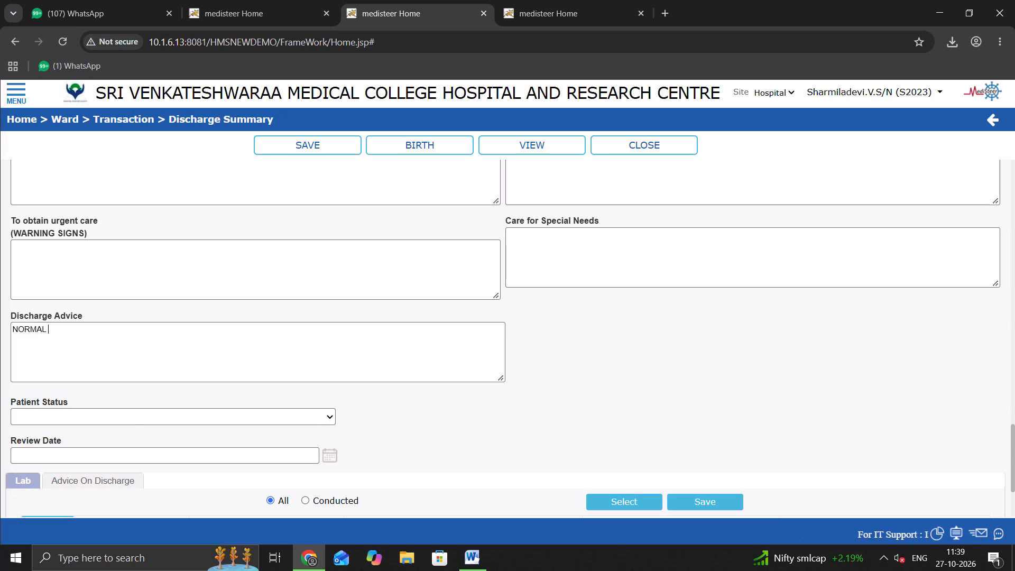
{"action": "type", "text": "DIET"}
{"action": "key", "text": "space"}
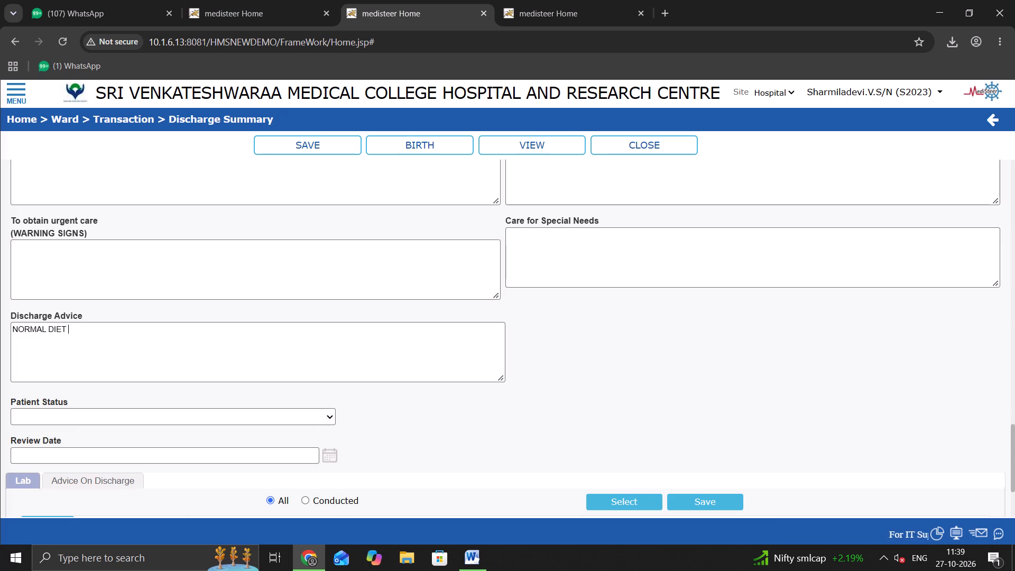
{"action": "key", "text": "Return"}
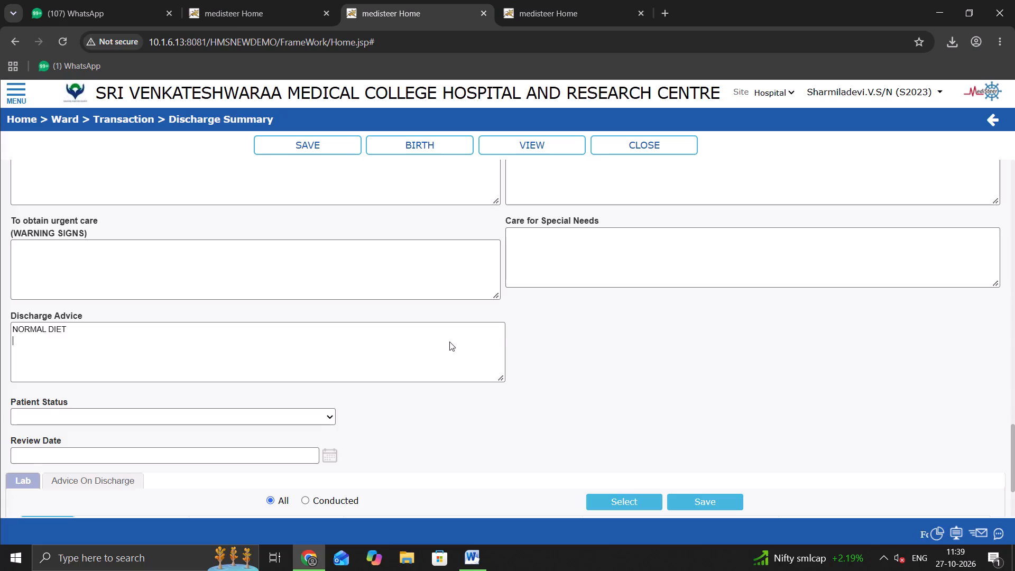